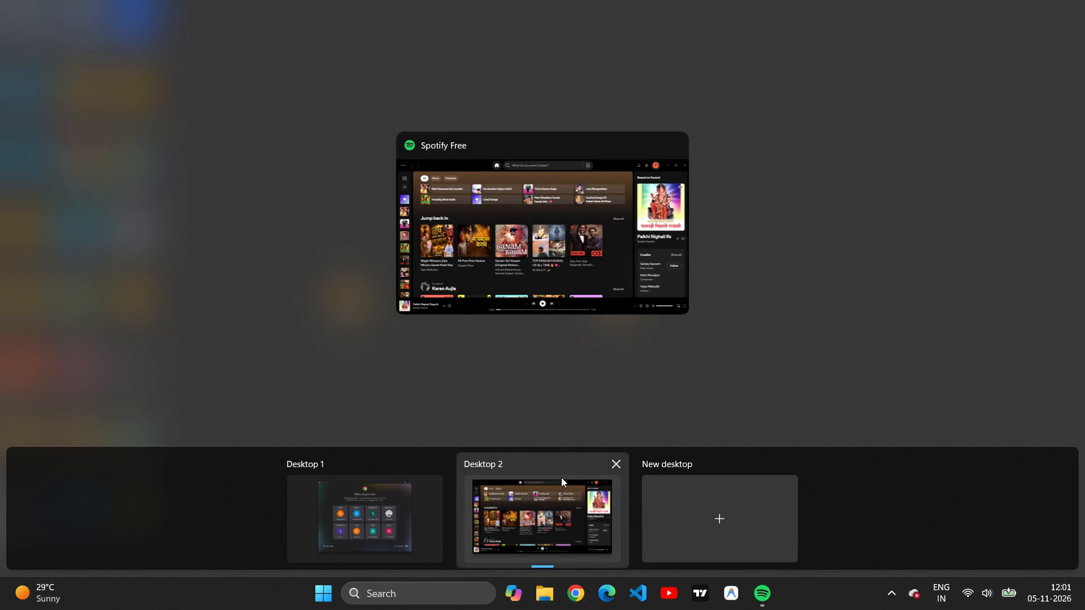
{"action": "left_click", "coordinate": [535, 477]}
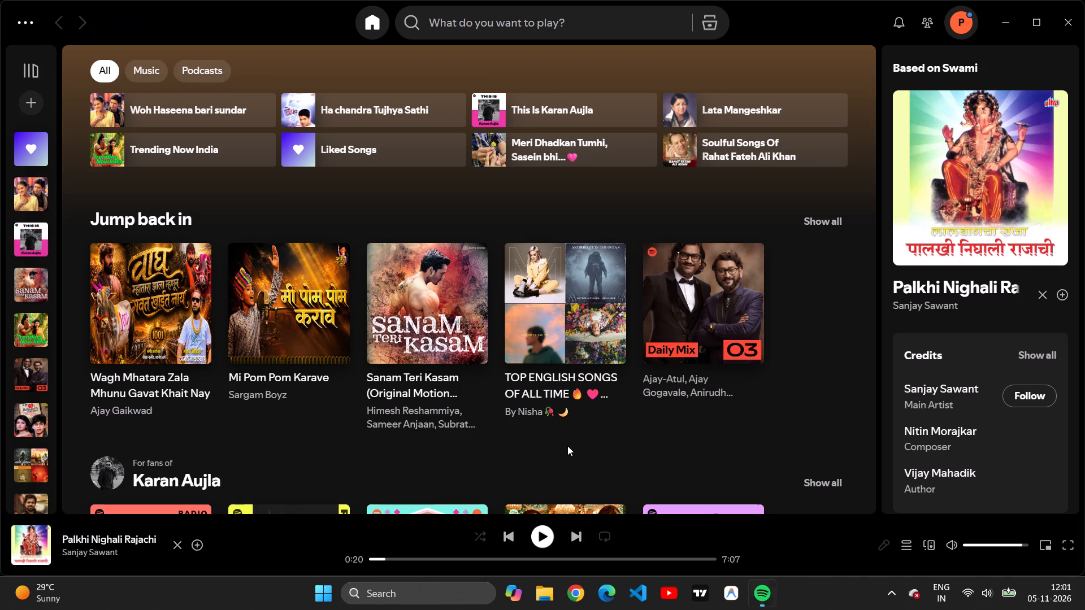
{"action": "left_click", "coordinate": [592, 590]}
{"action": "left_click", "coordinate": [582, 596]}
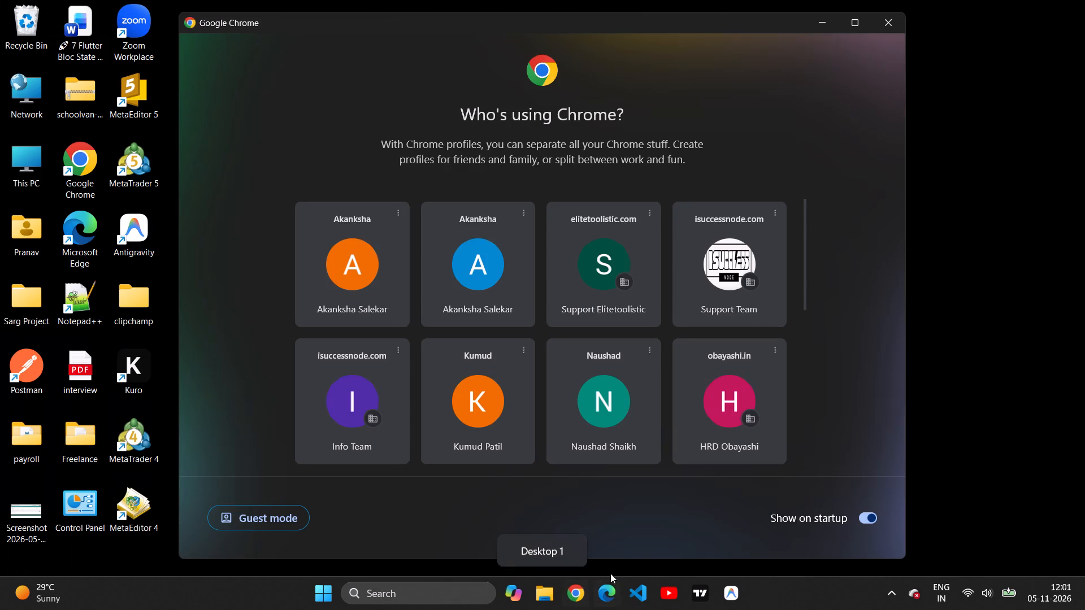
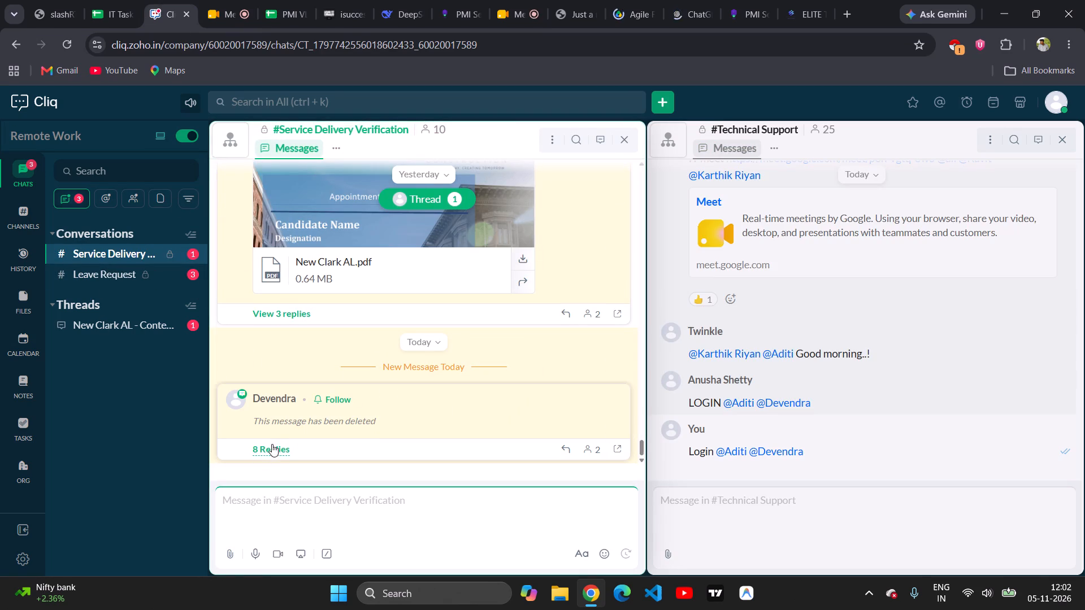
Open the reply thread under Devendra's deleted message in #Service Delivery Verification and look through its latest PDF attachments.
{"action": "left_click", "coordinate": [274, 452]}
{"action": "scroll", "coordinate": [315, 422], "scroll_direction": "down", "scroll_amount": 8}
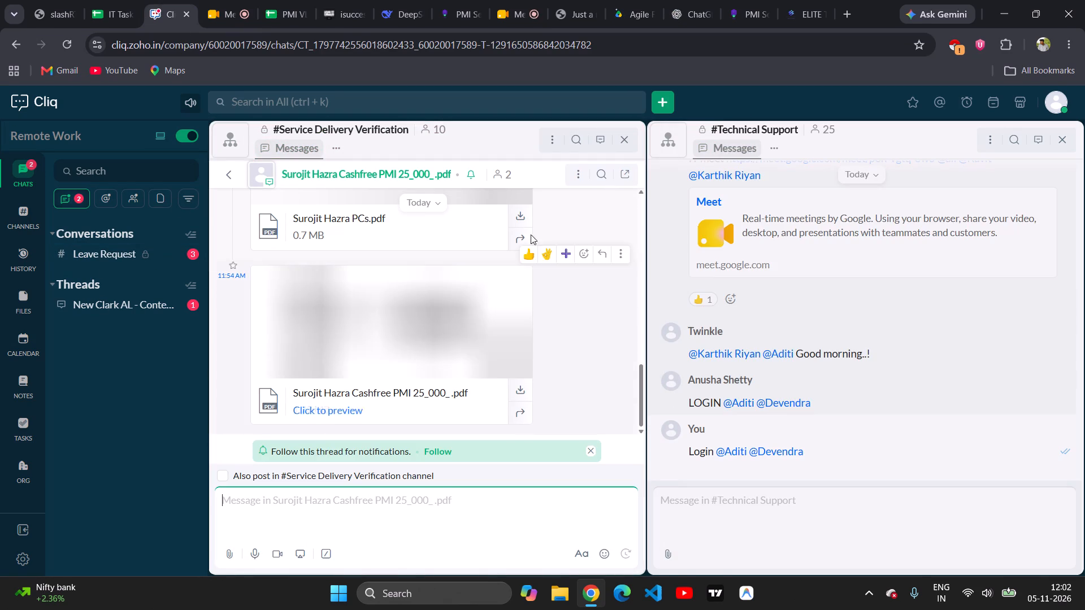
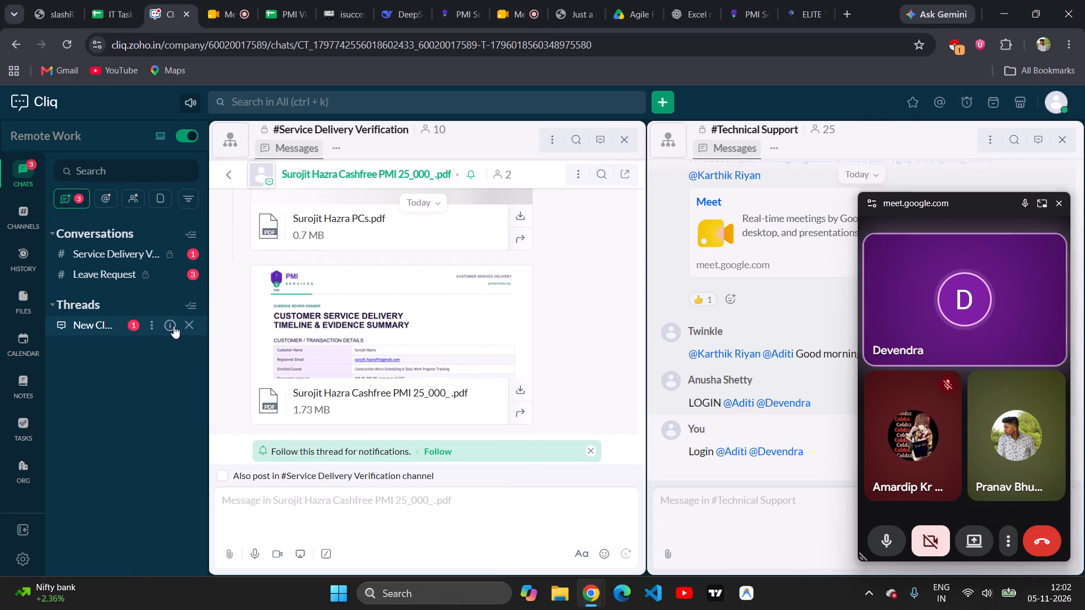
Check Devendra's newest attachment in the New Clark AL content thread and close that thread.
{"action": "scroll", "coordinate": [396, 357], "scroll_direction": "down", "scroll_amount": 10}
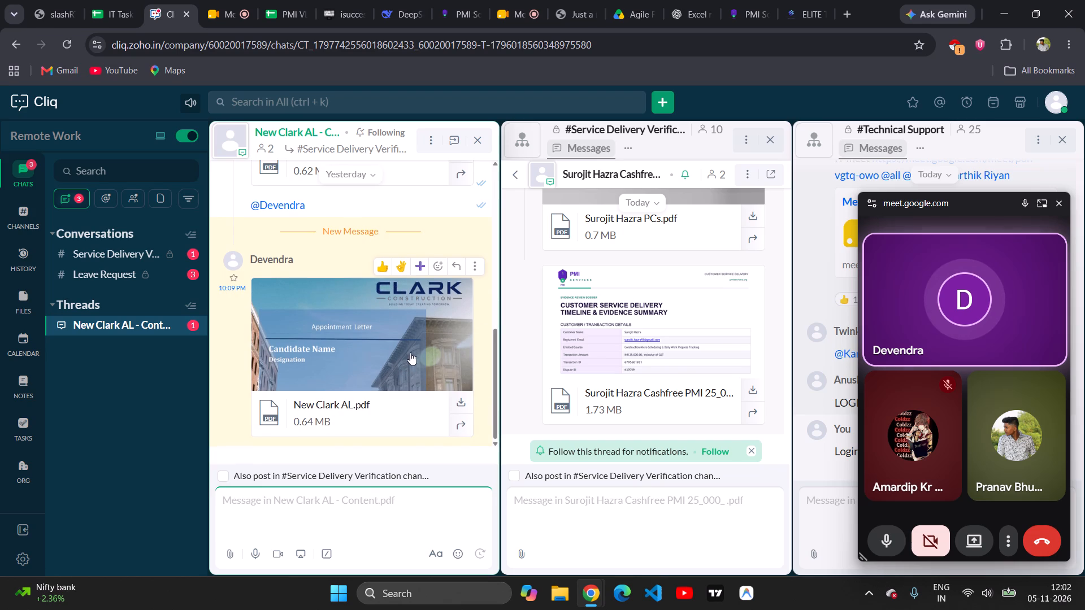
{"action": "left_click", "coordinate": [481, 148]}
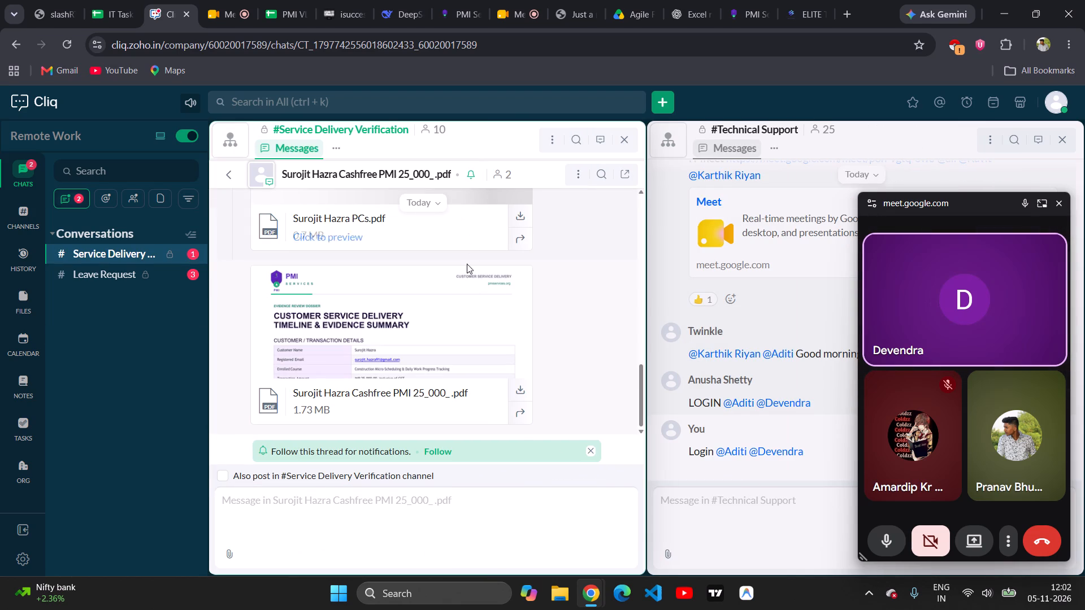
Review the Cashfree thread's PDF attachments, return to the #Service Delivery Verification messages and download Devendra's newest Cashfree PMI PDF, the copy ending in "1".
{"action": "scroll", "coordinate": [467, 287], "scroll_direction": "up", "scroll_amount": 1}
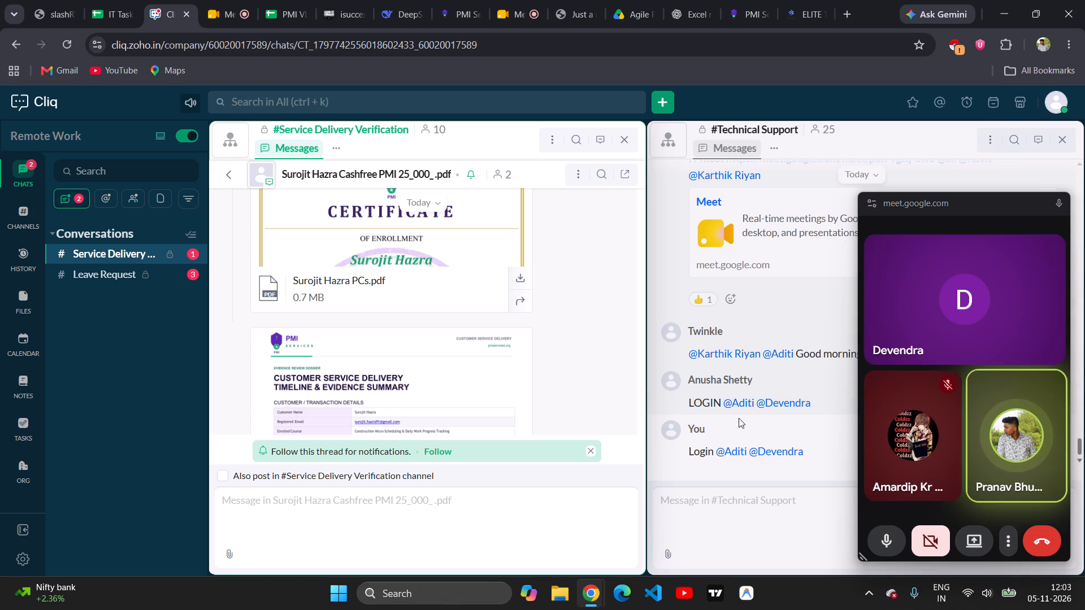
{"action": "scroll", "coordinate": [505, 389], "scroll_direction": "down", "scroll_amount": 5}
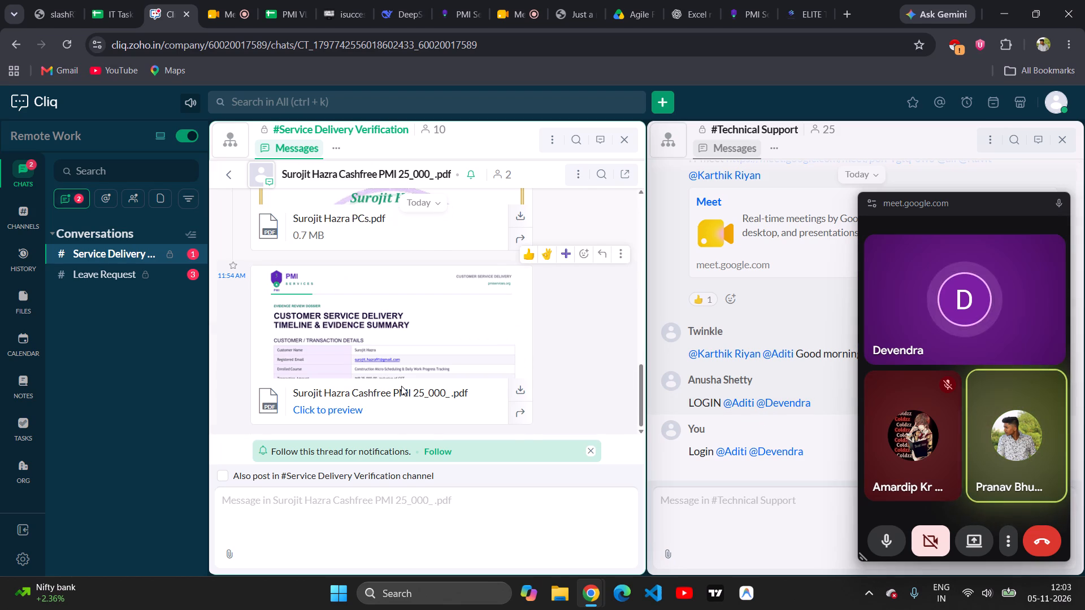
{"action": "scroll", "coordinate": [401, 386], "scroll_direction": "up", "scroll_amount": 7}
{"action": "scroll", "coordinate": [401, 386], "scroll_direction": "down", "scroll_amount": 4}
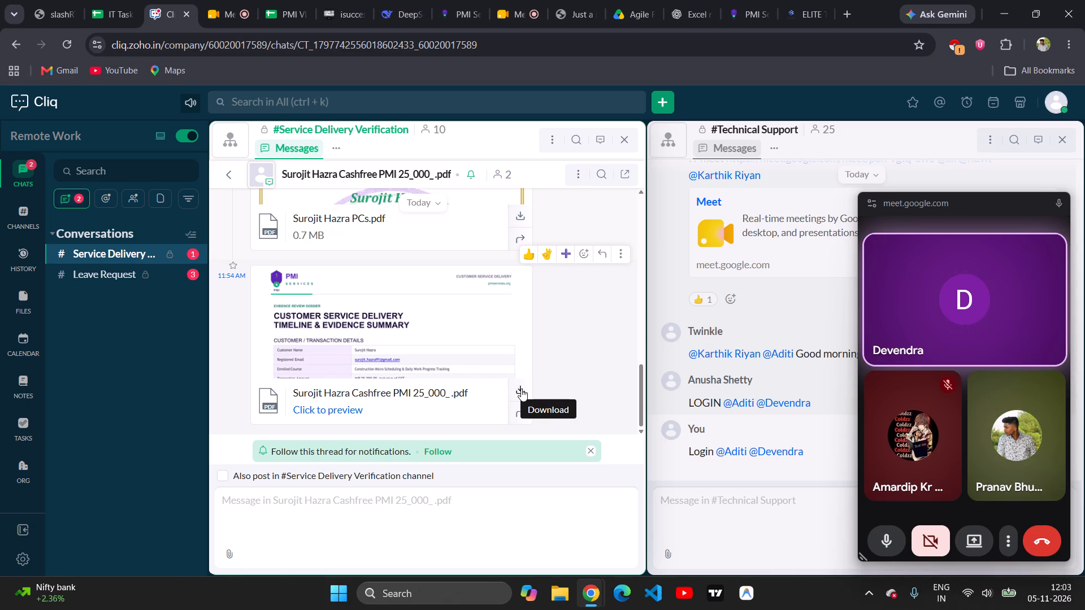
{"action": "scroll", "coordinate": [445, 368], "scroll_direction": "down", "scroll_amount": 4}
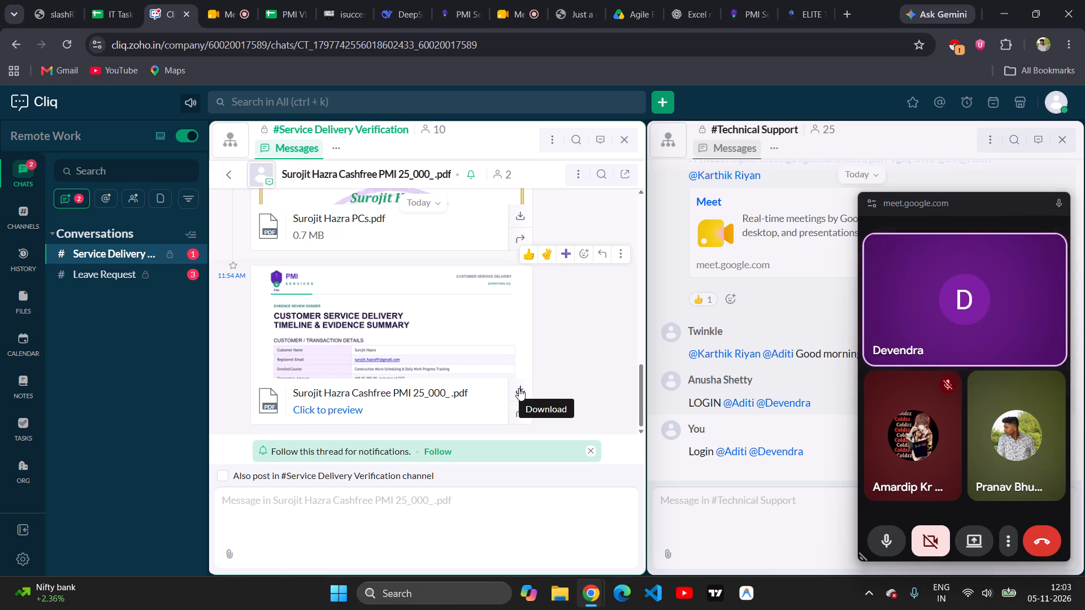
{"action": "scroll", "coordinate": [500, 377], "scroll_direction": "up", "scroll_amount": 1}
{"action": "left_click", "coordinate": [235, 173]}
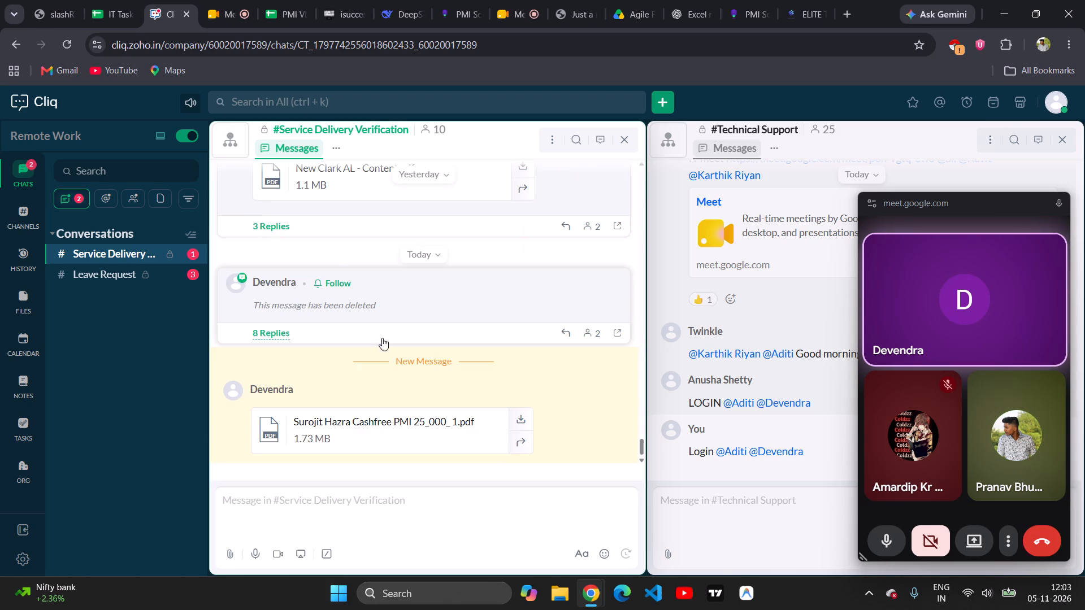
{"action": "scroll", "coordinate": [407, 361], "scroll_direction": "down", "scroll_amount": 4}
{"action": "left_click", "coordinate": [526, 422]}
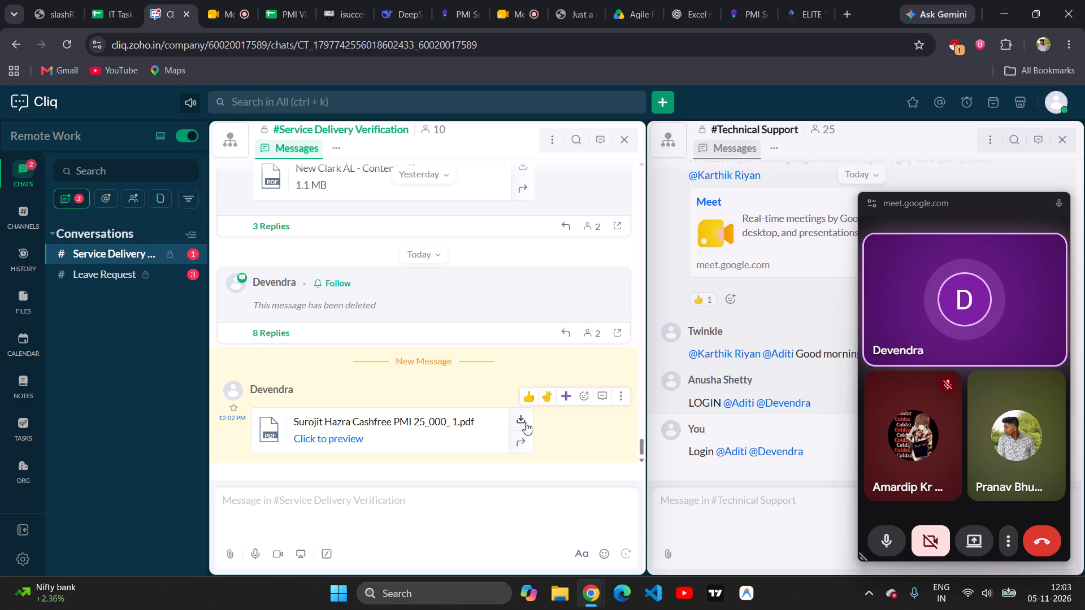
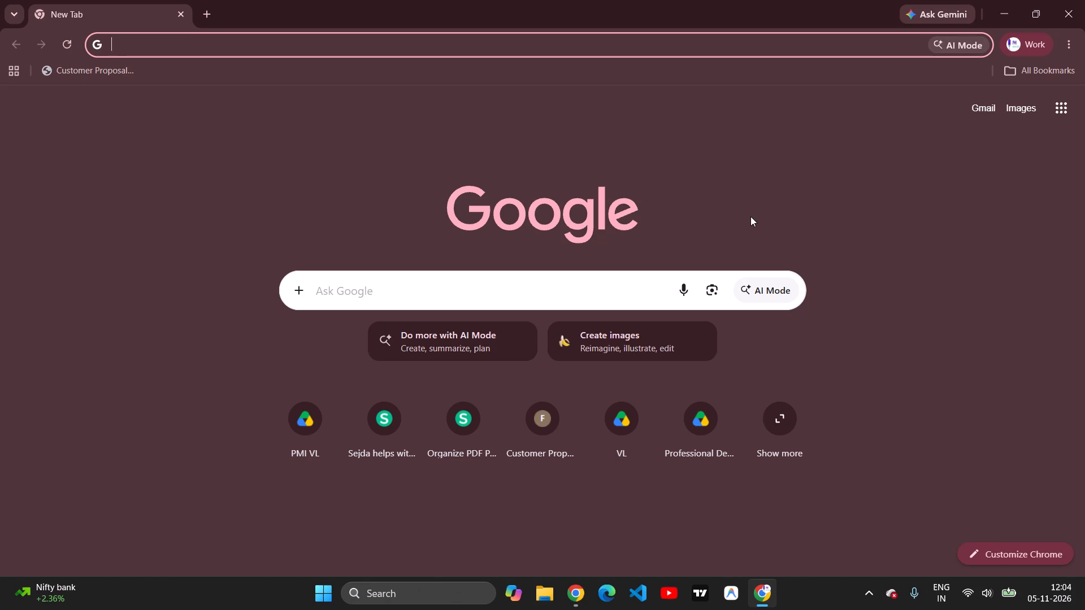
{"action": "type", "text": "sej"}
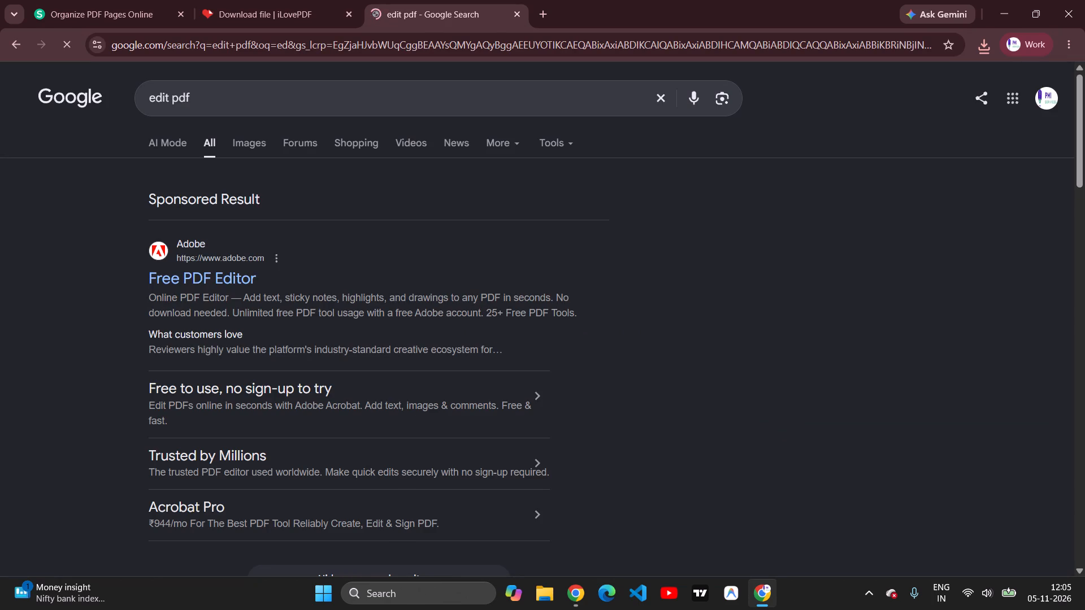
{"action": "left_click", "coordinate": [241, 274]}
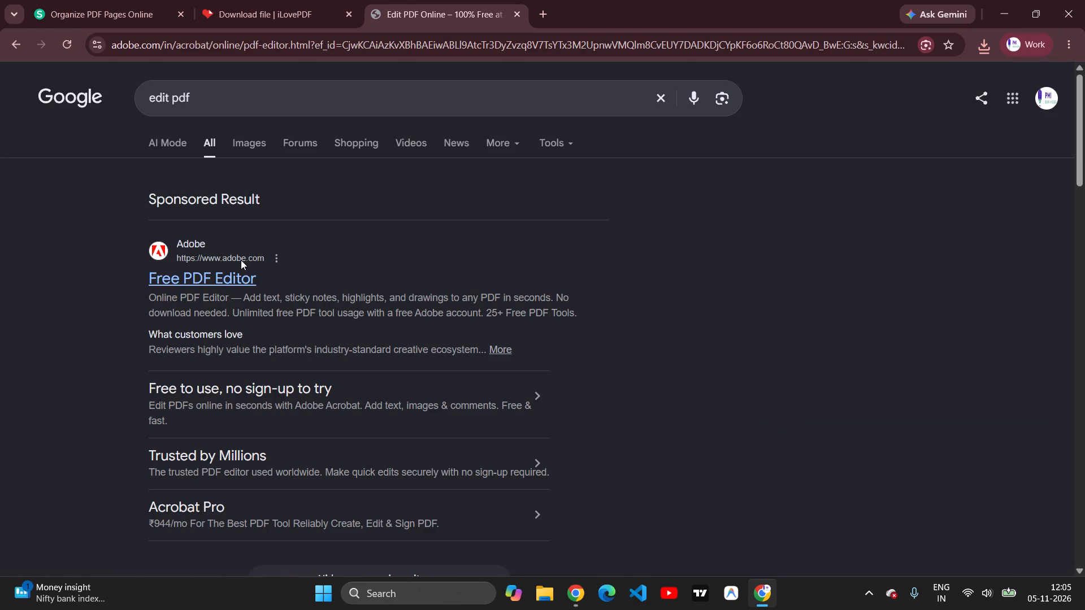
Open the file chooser in Adobe's online PDF editor to select a PDF from the Downloads folder.
{"action": "left_click", "coordinate": [228, 470]}
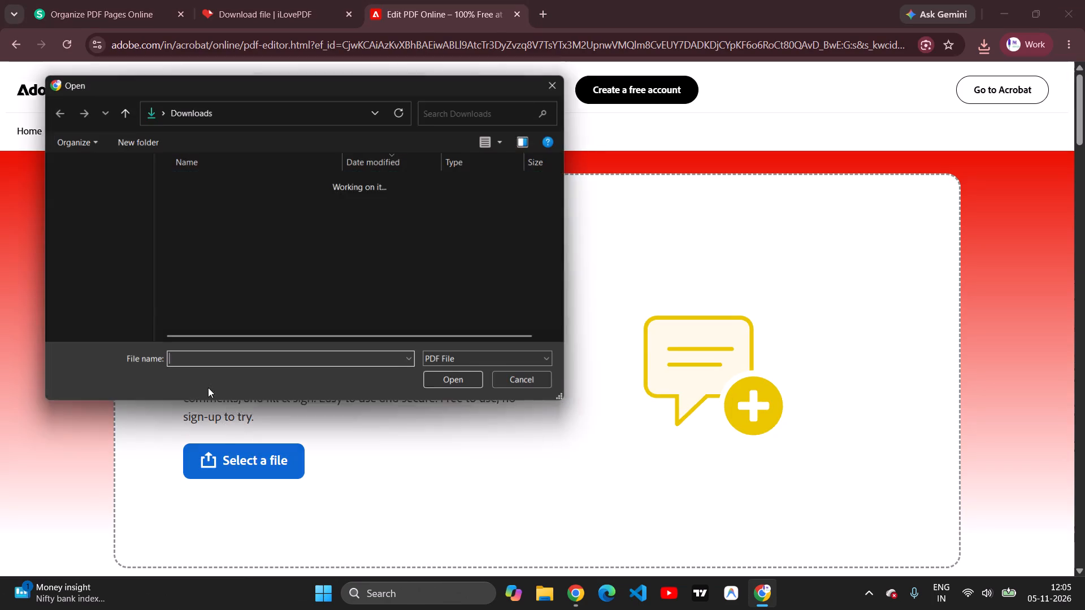
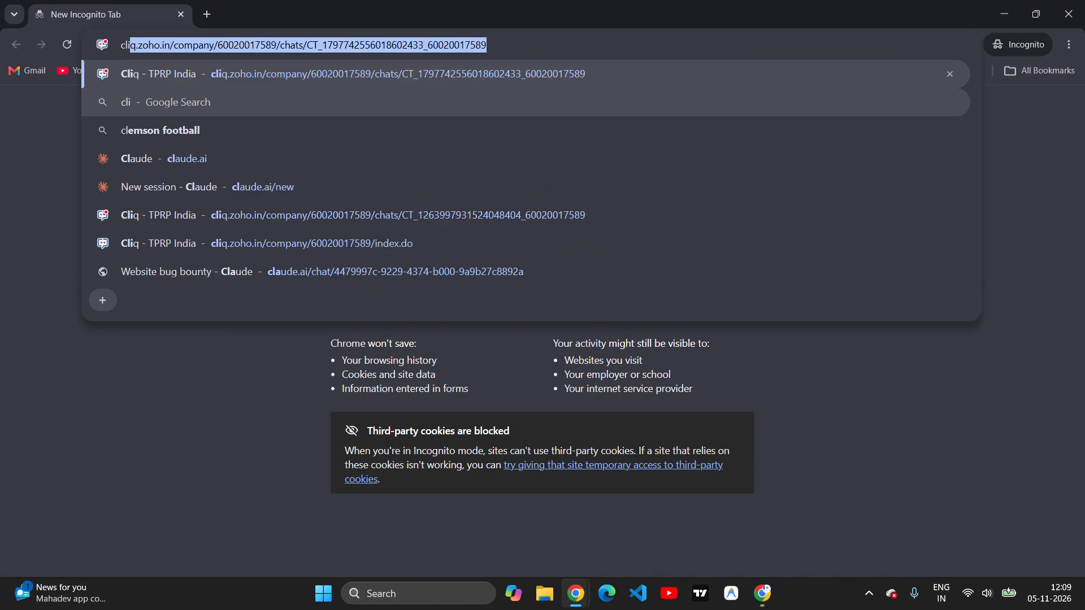
Open the suggested Zoho Cliq chat page for TPRP India in the incognito window.
{"action": "key", "text": "Return"}
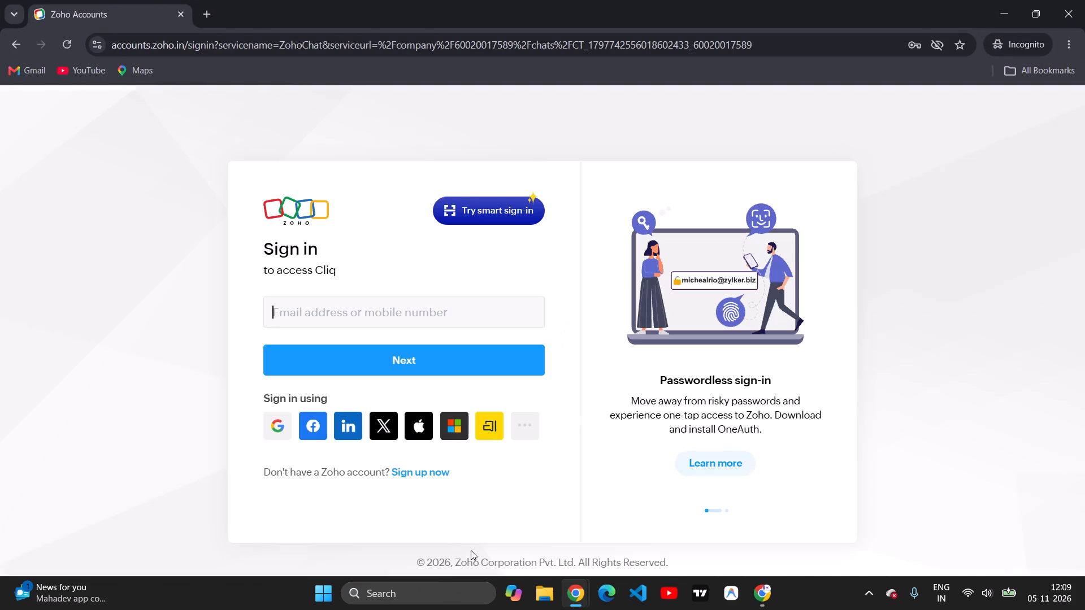
Search Windows for Notepad and launch it.
{"action": "left_click", "coordinate": [436, 589]}
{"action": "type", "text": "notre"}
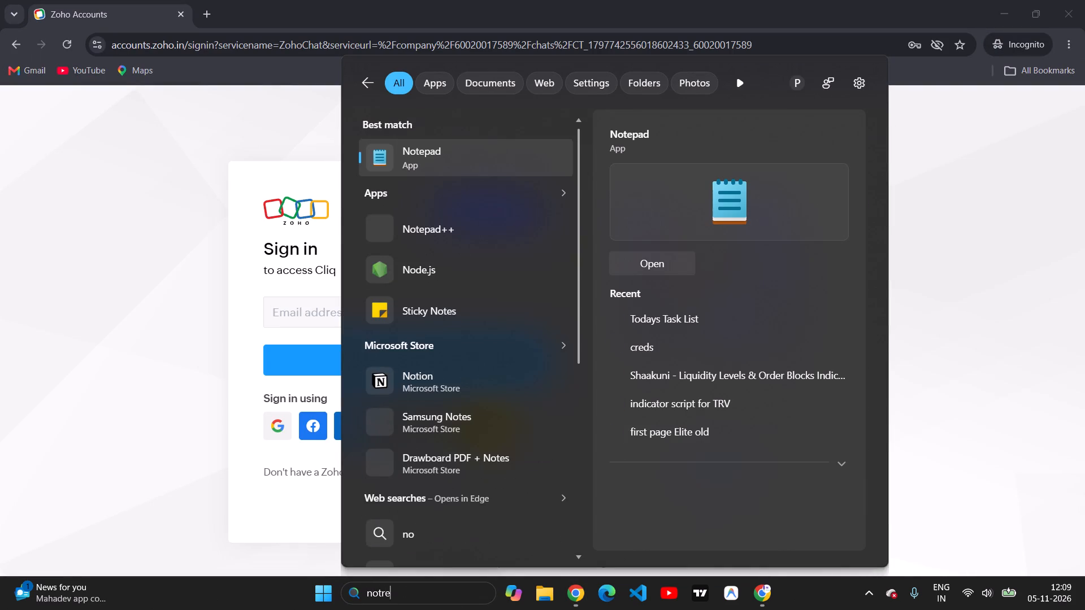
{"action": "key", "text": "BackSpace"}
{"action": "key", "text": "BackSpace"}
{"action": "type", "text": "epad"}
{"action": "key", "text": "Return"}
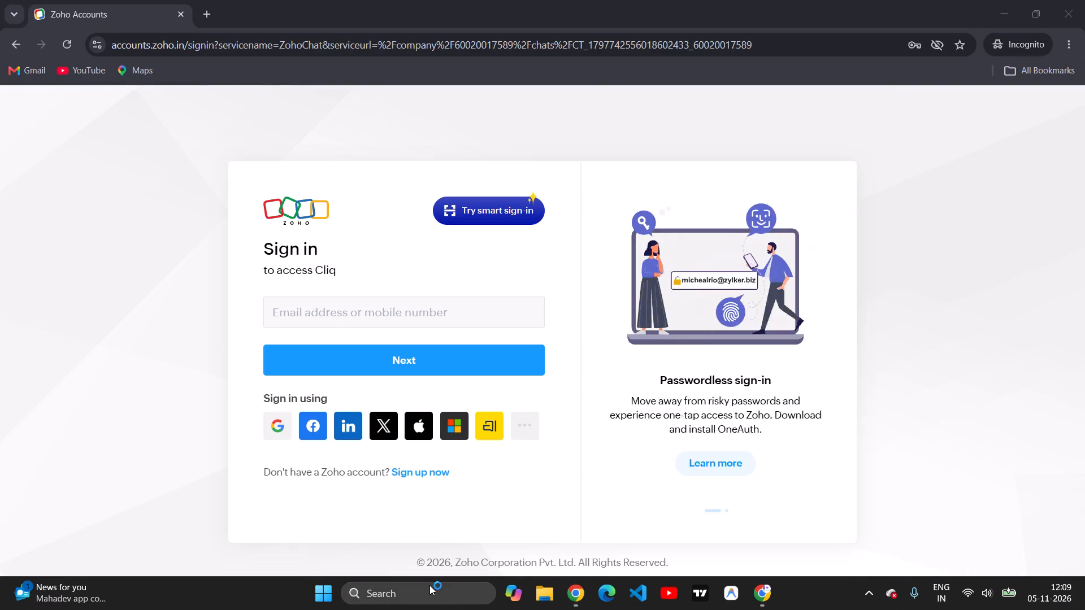
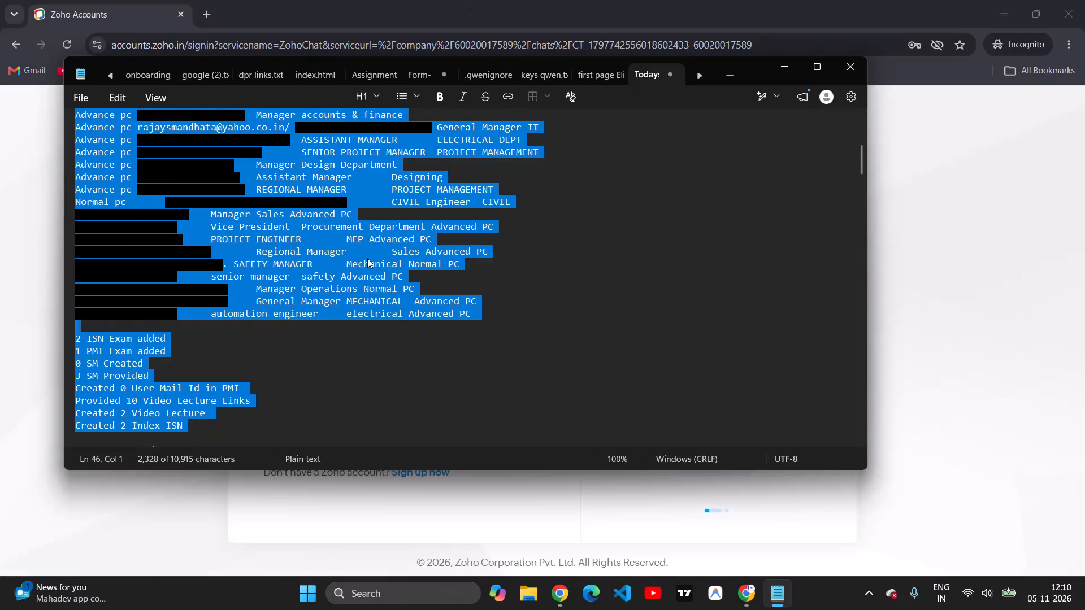
Delete all the old PC recipient entries under "Provided pc for :" in the Todays Task List note.
{"action": "left_click", "coordinate": [425, 313]}
{"action": "left_click_drag", "start_coordinate": [481, 313], "coordinate": [209, 266]}
{"action": "scroll", "coordinate": [377, 298], "scroll_direction": "up", "scroll_amount": 2}
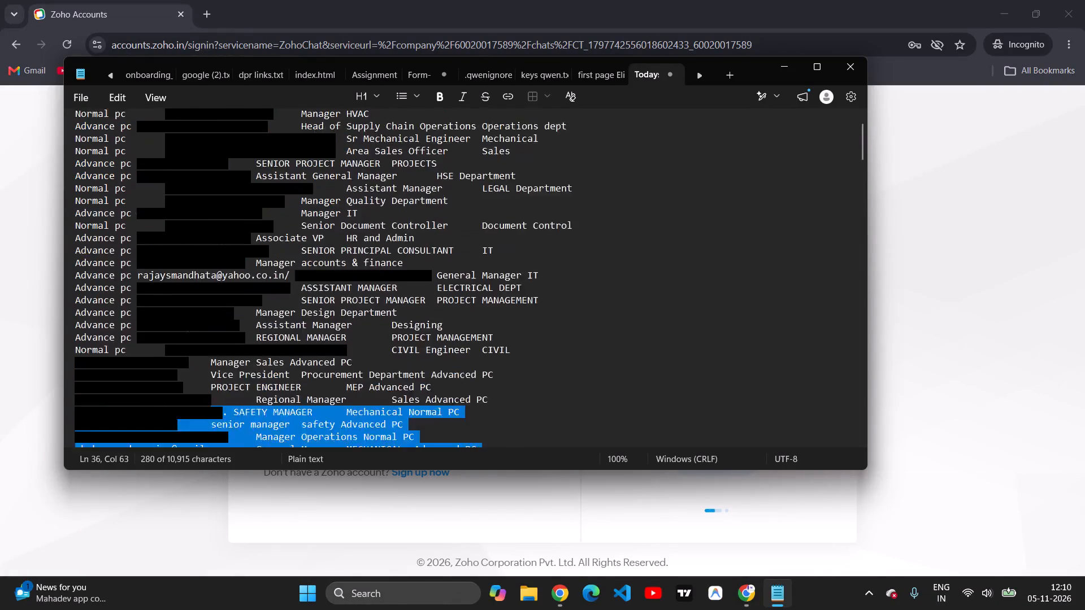
{"action": "left_click_drag", "start_coordinate": [209, 266], "coordinate": [70, 146]}
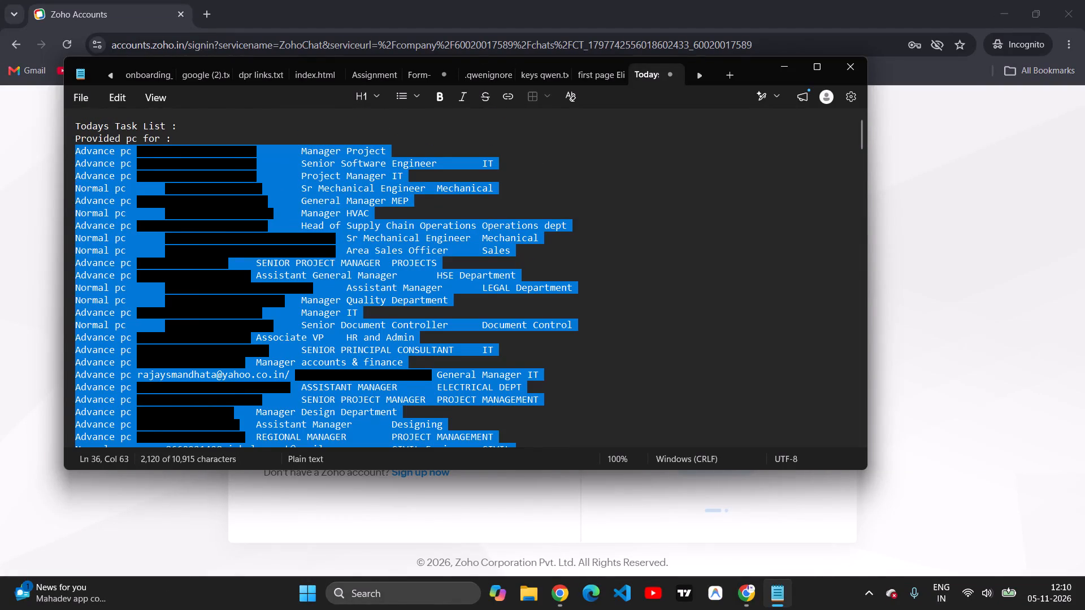
{"action": "key", "text": "BackSpace"}
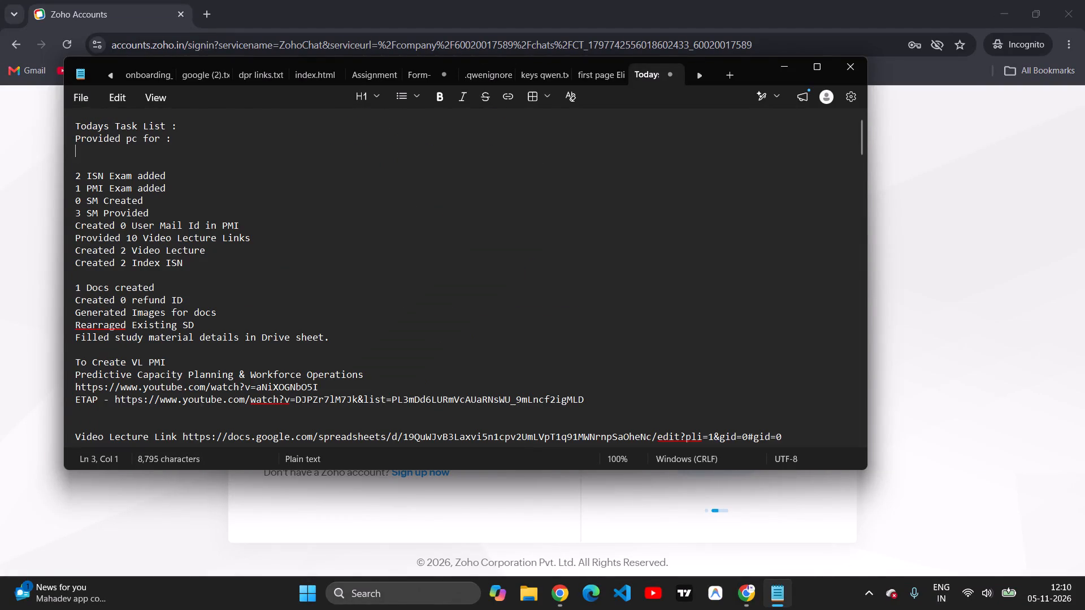
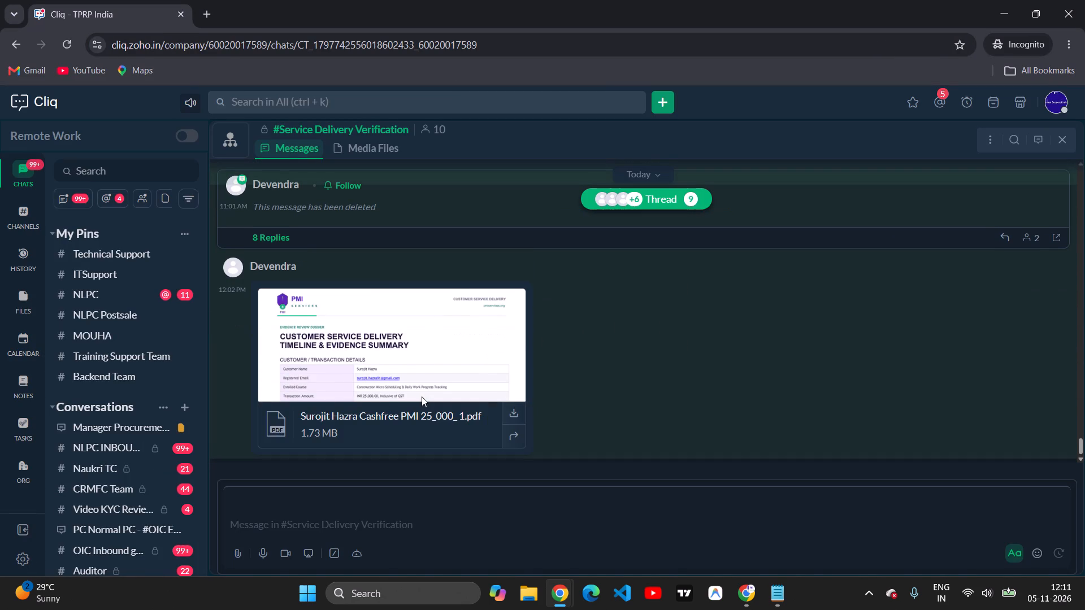
Open the Backend Team channel in place of Service Delivery Verification and read its latest messages.
{"action": "left_click", "coordinate": [111, 374]}
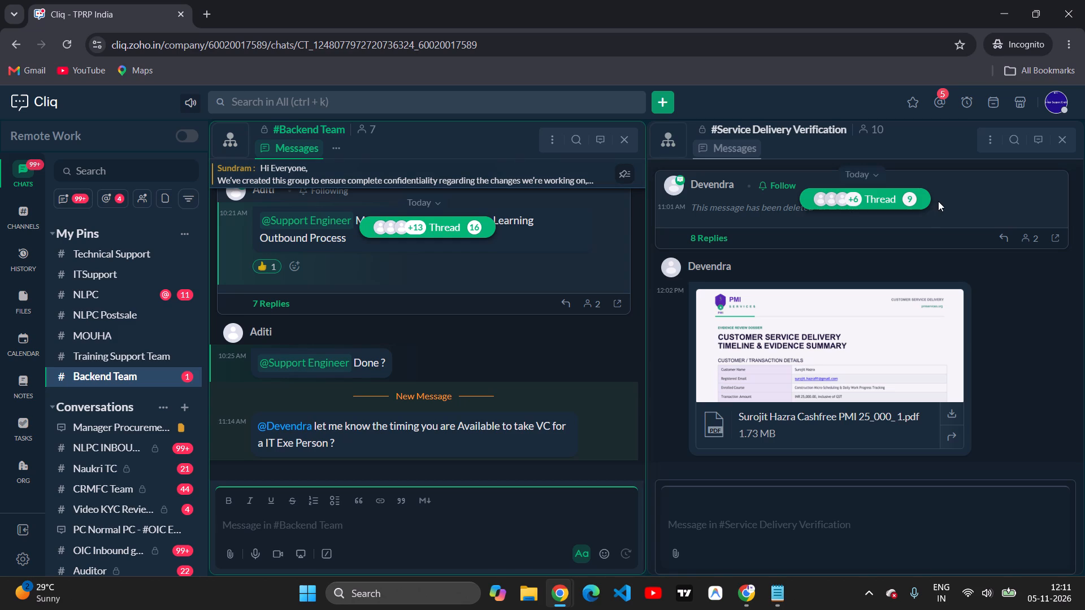
{"action": "scroll", "coordinate": [550, 370], "scroll_direction": "down", "scroll_amount": 1}
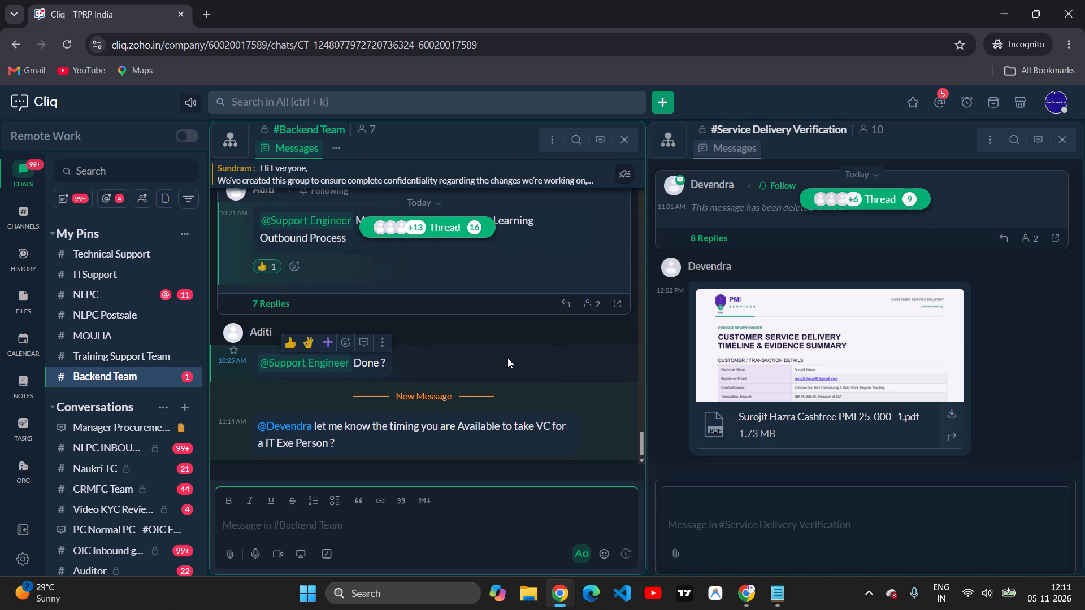
{"action": "left_click", "coordinate": [1065, 144]}
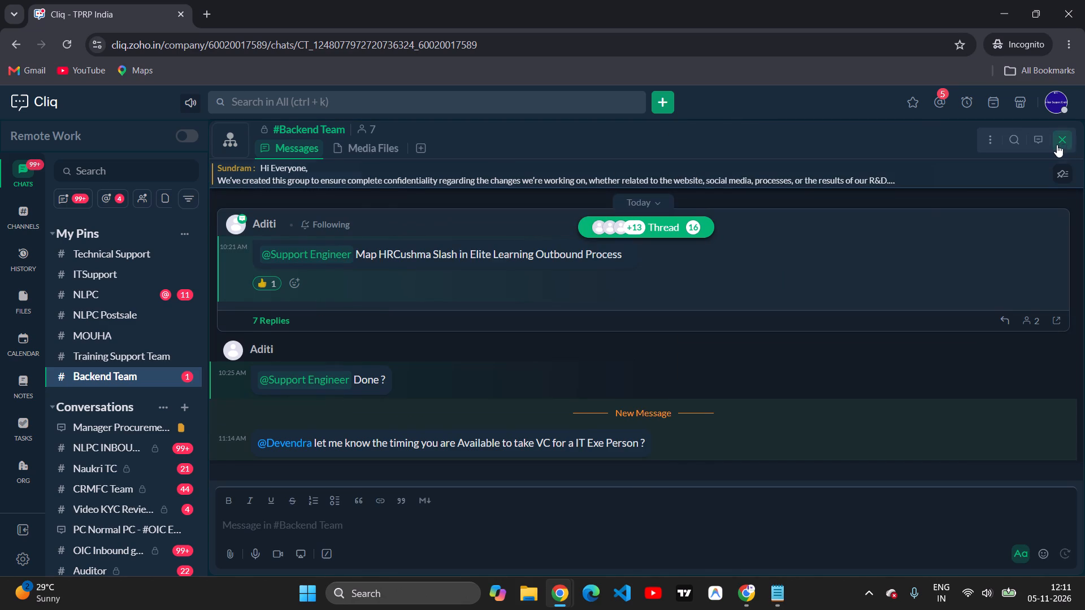
{"action": "scroll", "coordinate": [683, 355], "scroll_direction": "down", "scroll_amount": 4}
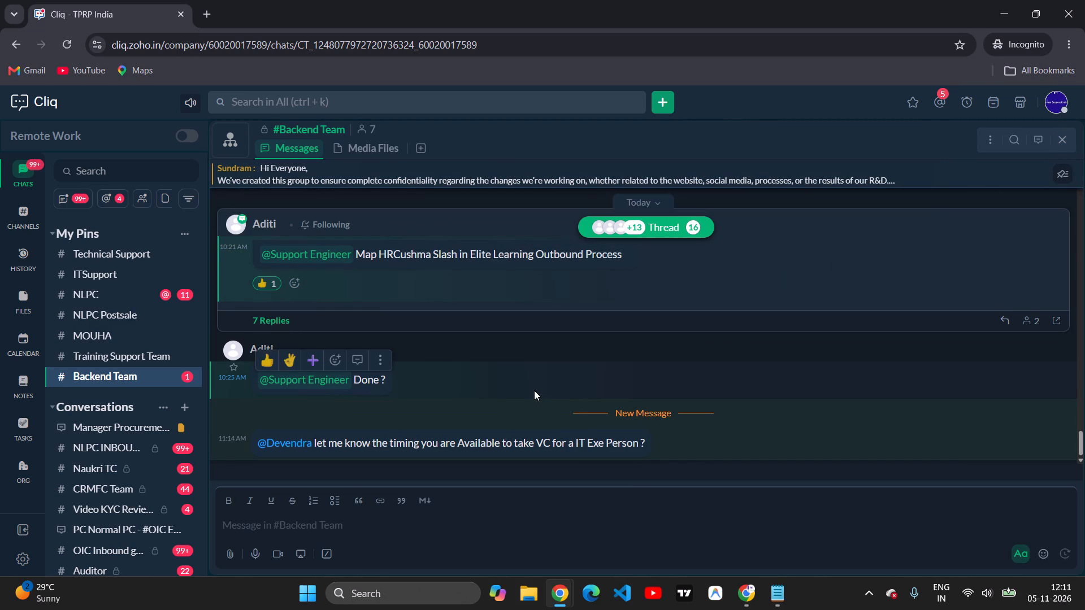
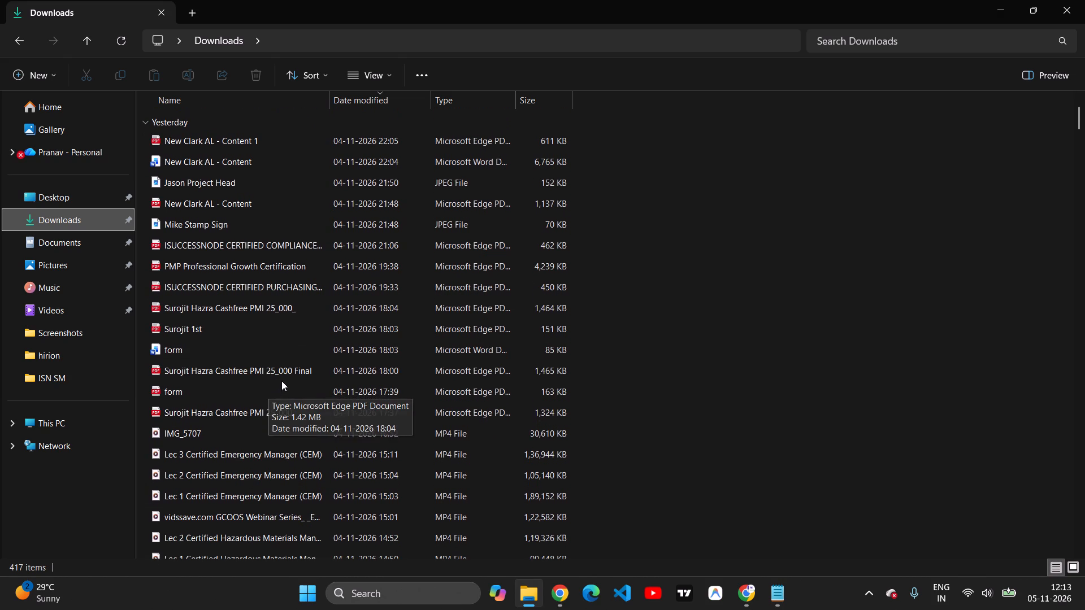
Open the Word document form from Downloads and go to the end of its Service Delivery Timeline table.
{"action": "scroll", "coordinate": [281, 381], "scroll_direction": "down", "scroll_amount": 1}
{"action": "scroll", "coordinate": [293, 433], "scroll_direction": "down", "scroll_amount": 1}
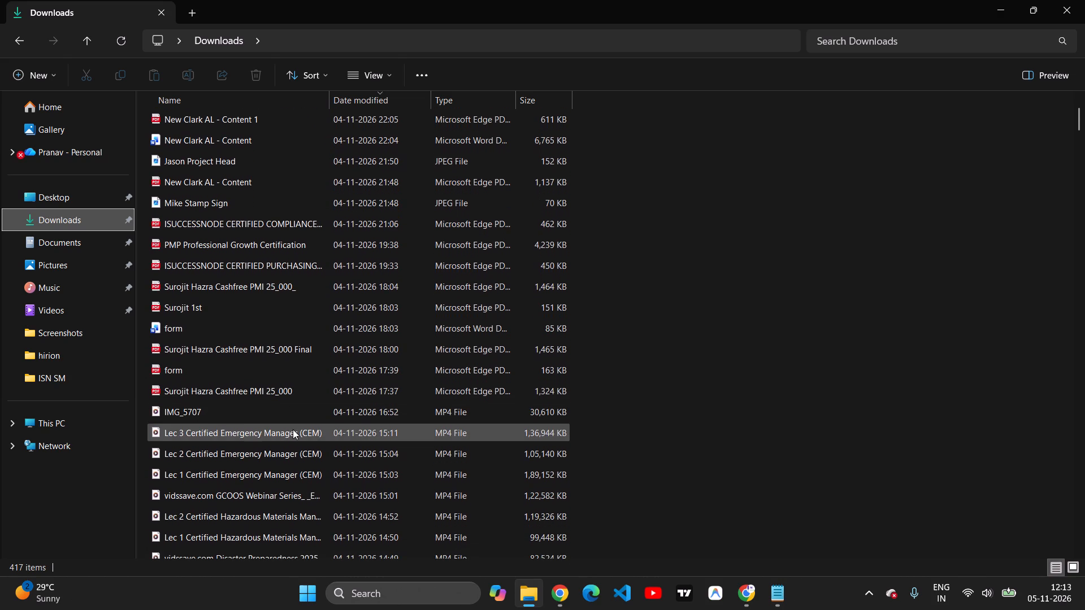
{"action": "scroll", "coordinate": [293, 429], "scroll_direction": "down", "scroll_amount": 1}
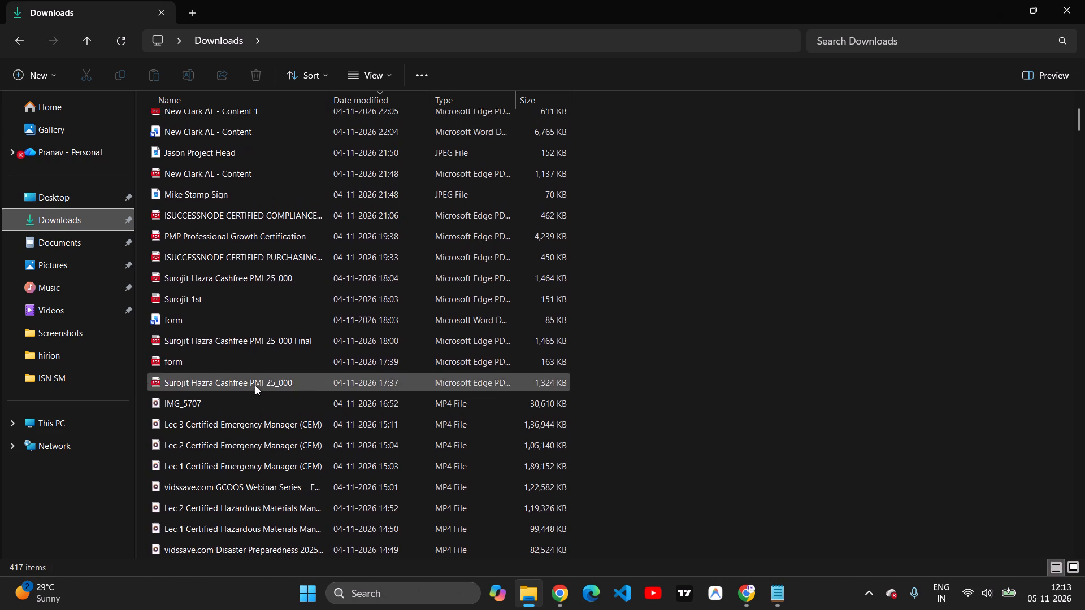
{"action": "double_click", "coordinate": [241, 323]}
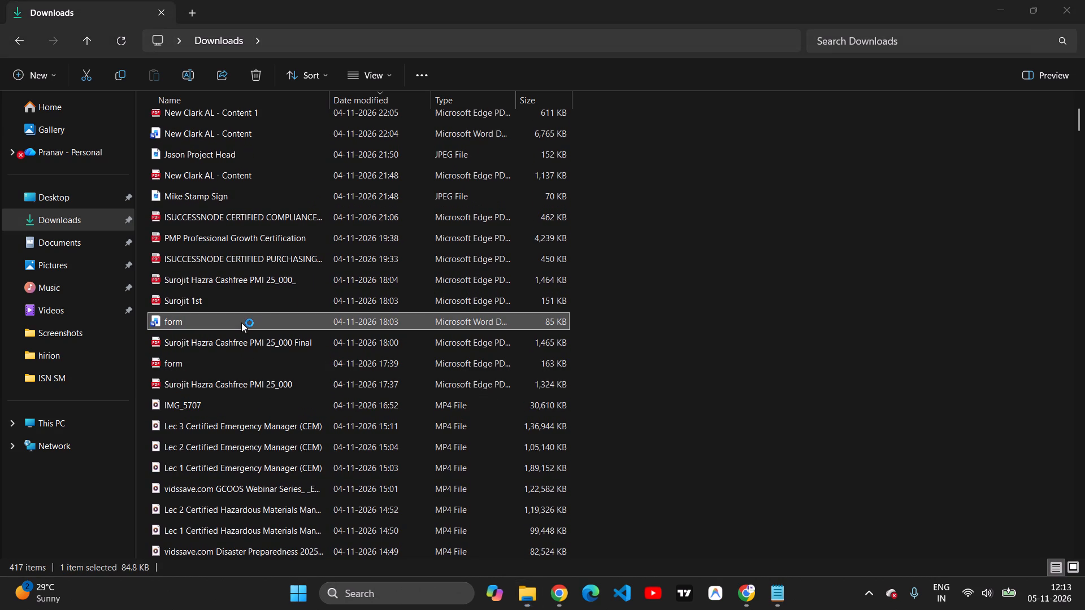
{"action": "scroll", "coordinate": [616, 385], "scroll_direction": "down", "scroll_amount": 2}
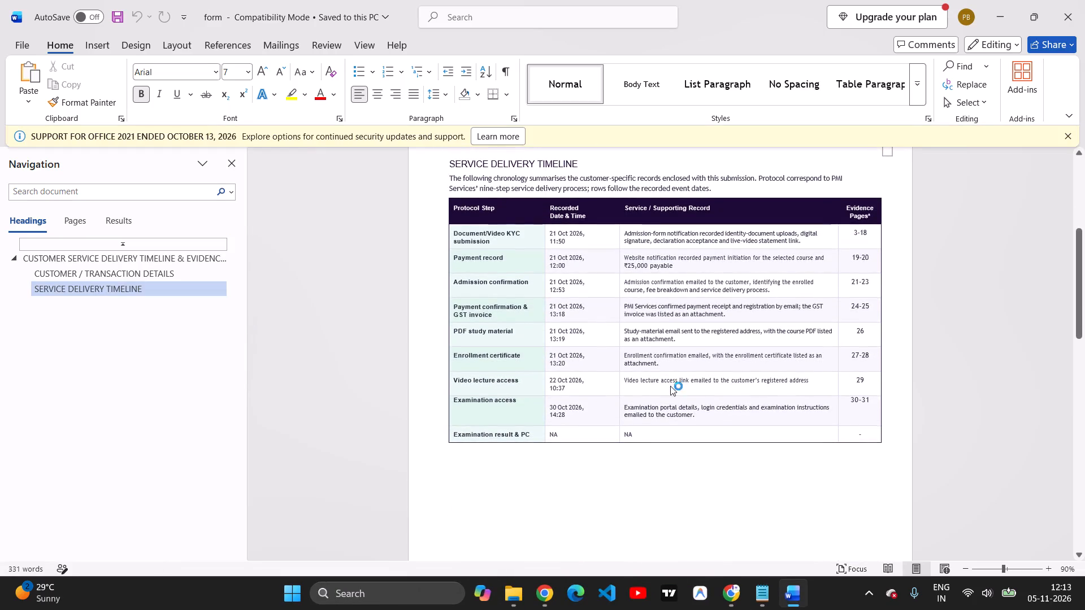
{"action": "scroll", "coordinate": [670, 386], "scroll_direction": "down", "scroll_amount": 3}
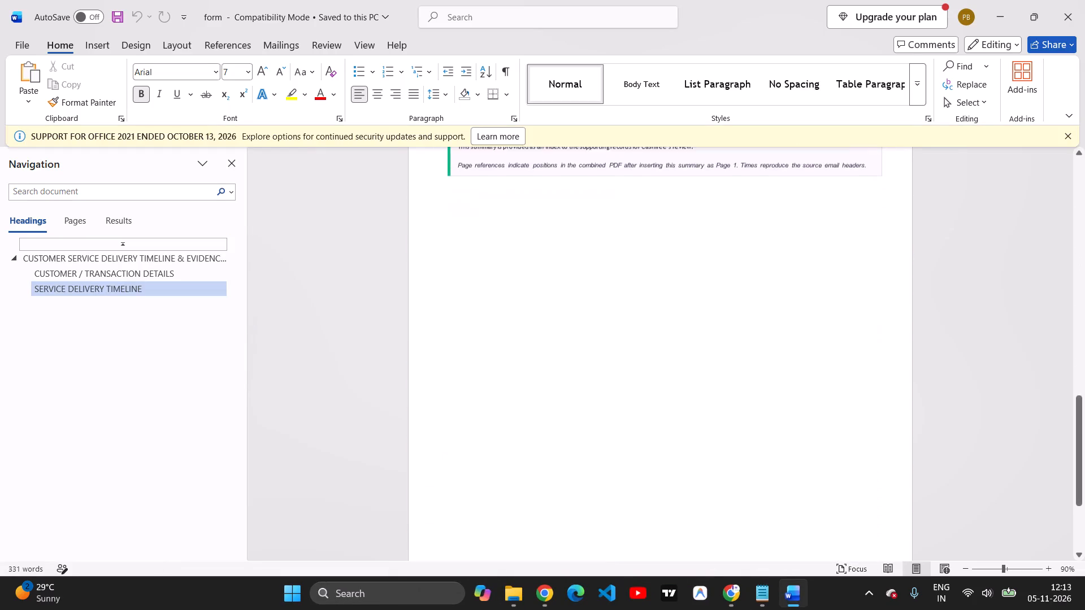
{"action": "scroll", "coordinate": [702, 329], "scroll_direction": "up", "scroll_amount": 2}
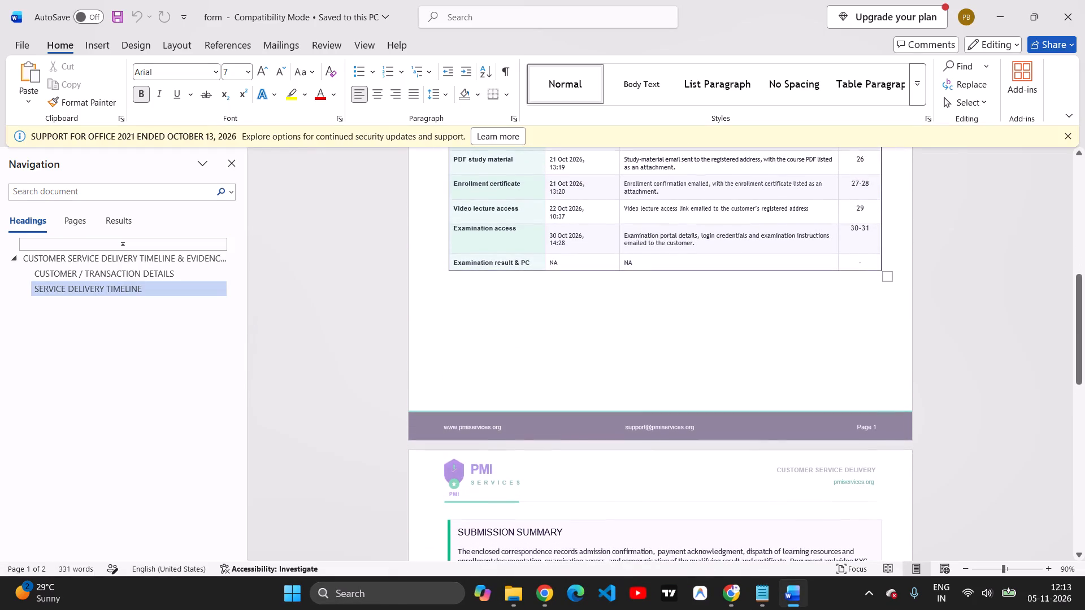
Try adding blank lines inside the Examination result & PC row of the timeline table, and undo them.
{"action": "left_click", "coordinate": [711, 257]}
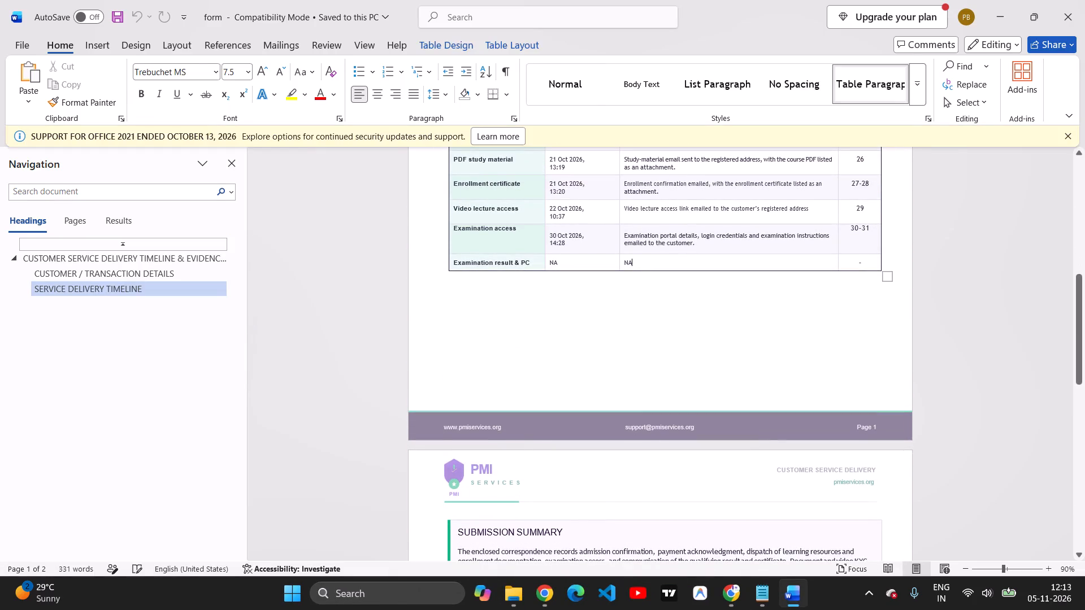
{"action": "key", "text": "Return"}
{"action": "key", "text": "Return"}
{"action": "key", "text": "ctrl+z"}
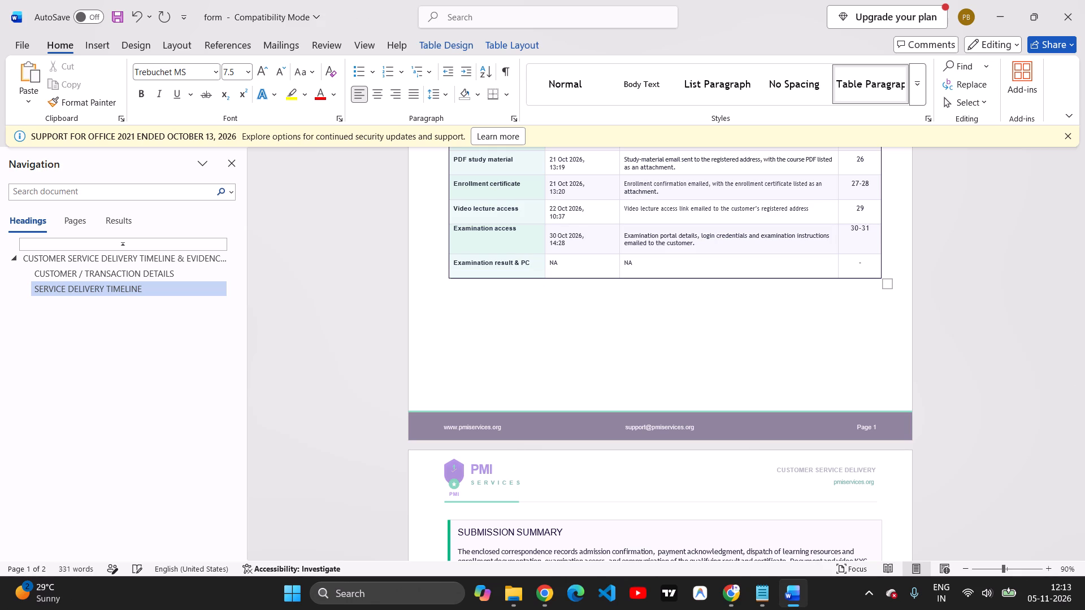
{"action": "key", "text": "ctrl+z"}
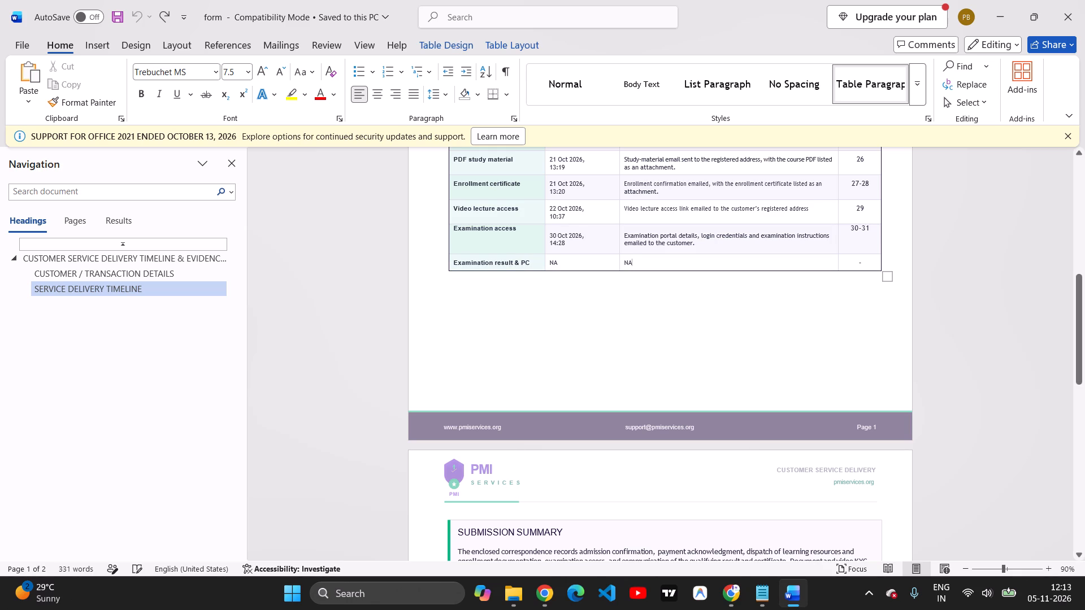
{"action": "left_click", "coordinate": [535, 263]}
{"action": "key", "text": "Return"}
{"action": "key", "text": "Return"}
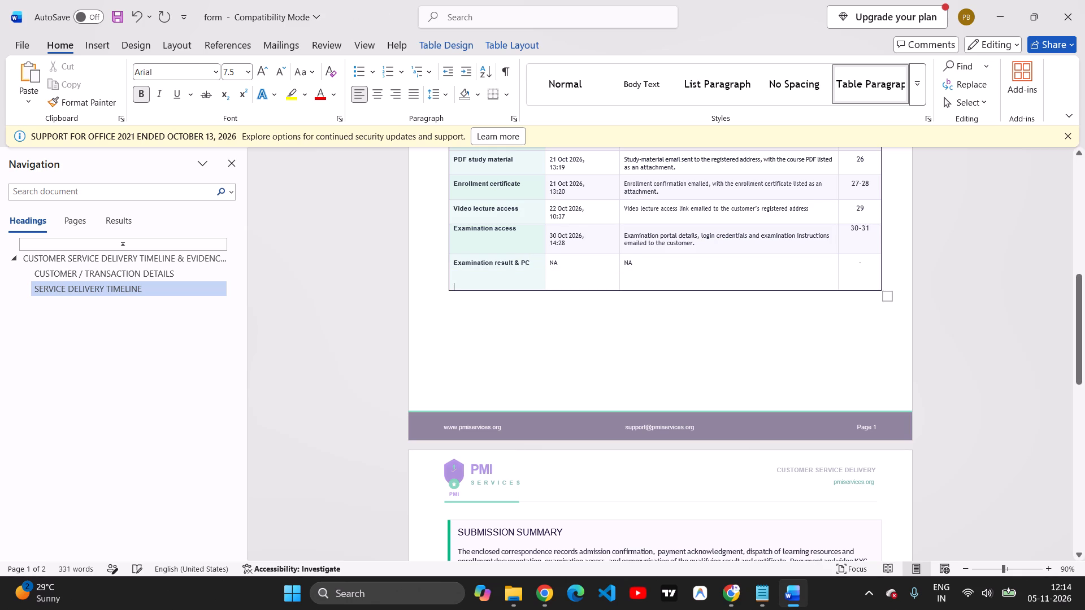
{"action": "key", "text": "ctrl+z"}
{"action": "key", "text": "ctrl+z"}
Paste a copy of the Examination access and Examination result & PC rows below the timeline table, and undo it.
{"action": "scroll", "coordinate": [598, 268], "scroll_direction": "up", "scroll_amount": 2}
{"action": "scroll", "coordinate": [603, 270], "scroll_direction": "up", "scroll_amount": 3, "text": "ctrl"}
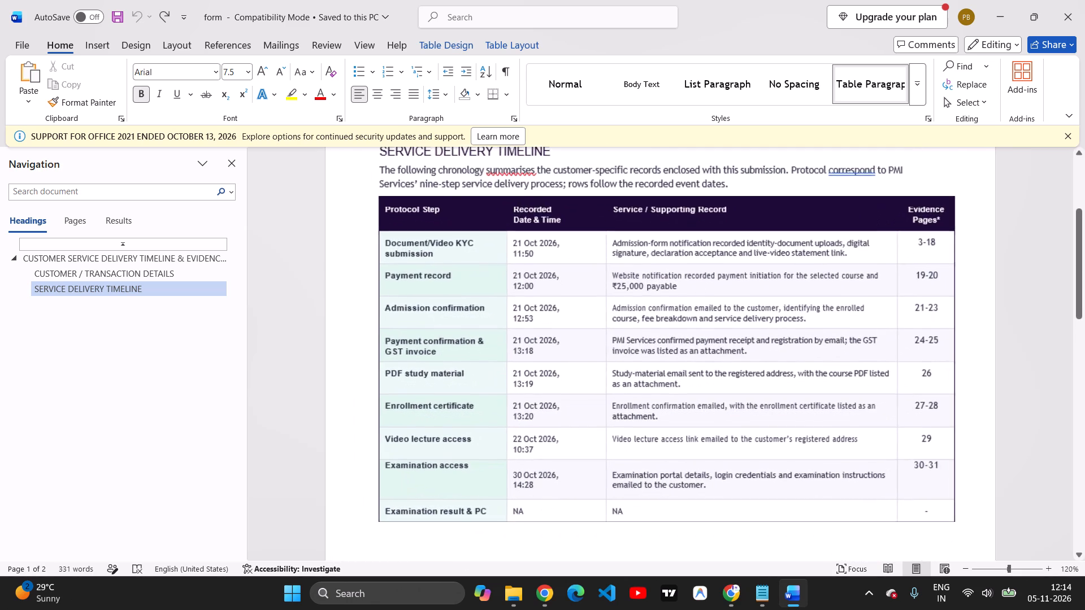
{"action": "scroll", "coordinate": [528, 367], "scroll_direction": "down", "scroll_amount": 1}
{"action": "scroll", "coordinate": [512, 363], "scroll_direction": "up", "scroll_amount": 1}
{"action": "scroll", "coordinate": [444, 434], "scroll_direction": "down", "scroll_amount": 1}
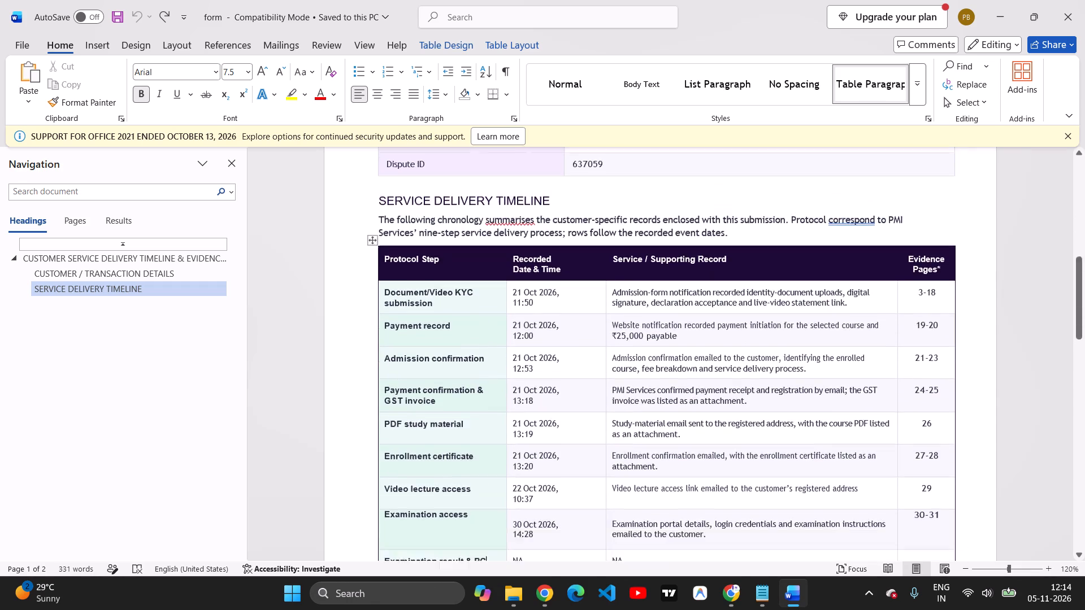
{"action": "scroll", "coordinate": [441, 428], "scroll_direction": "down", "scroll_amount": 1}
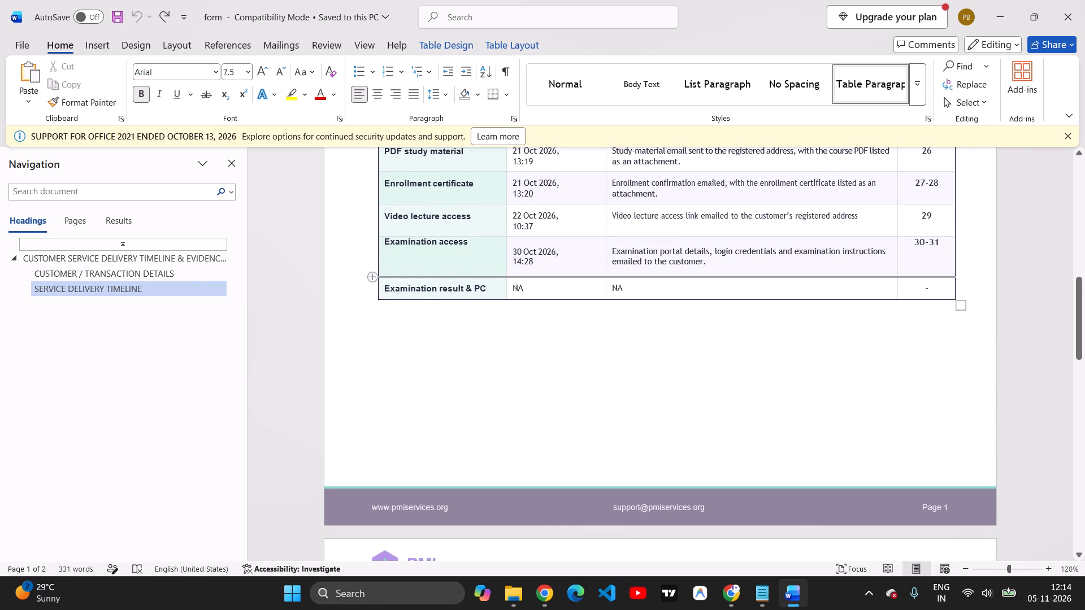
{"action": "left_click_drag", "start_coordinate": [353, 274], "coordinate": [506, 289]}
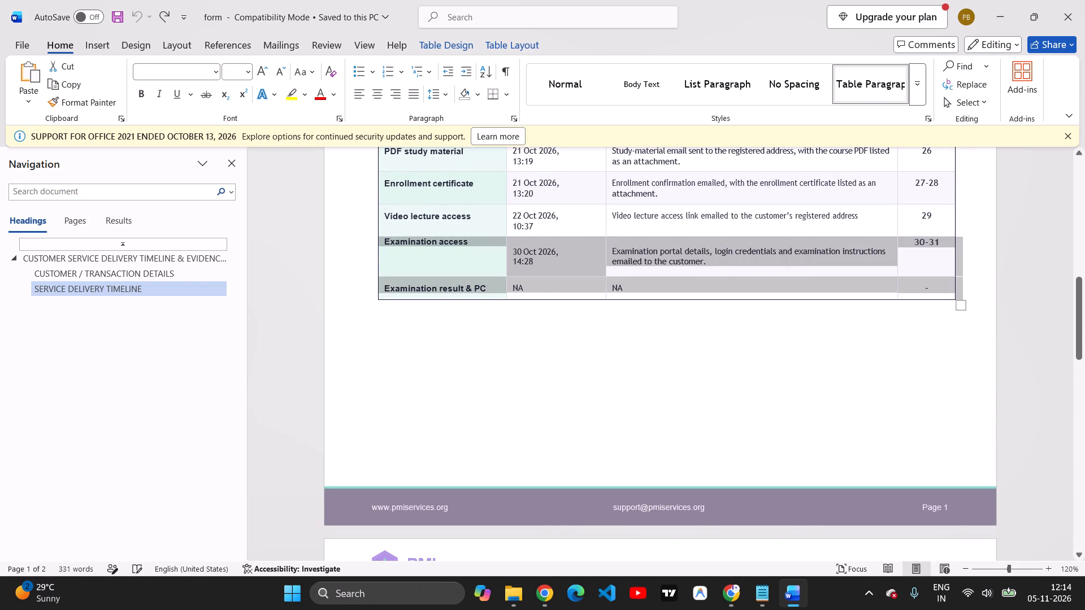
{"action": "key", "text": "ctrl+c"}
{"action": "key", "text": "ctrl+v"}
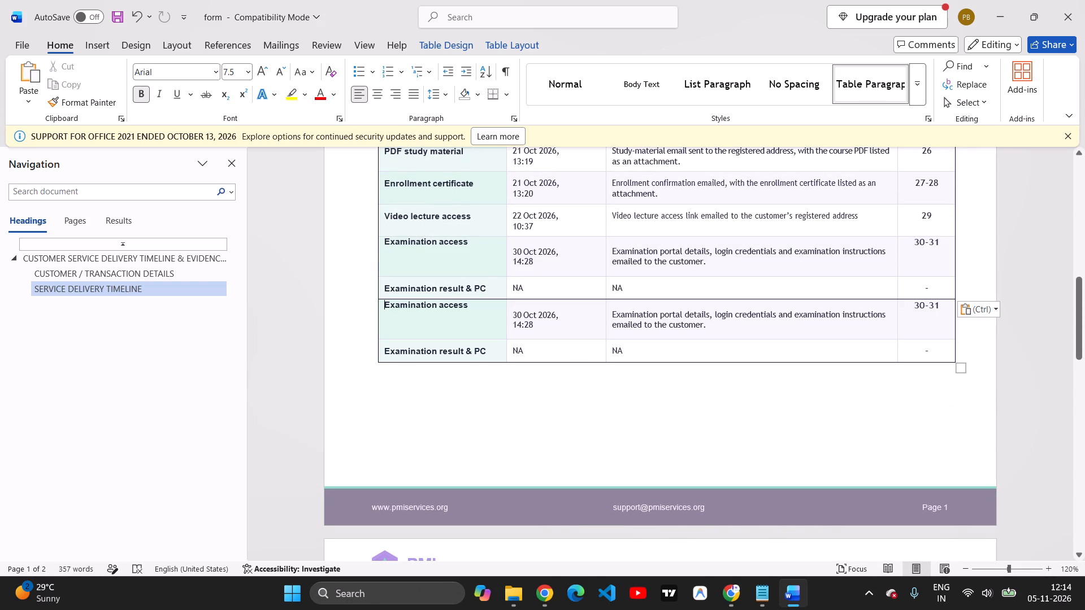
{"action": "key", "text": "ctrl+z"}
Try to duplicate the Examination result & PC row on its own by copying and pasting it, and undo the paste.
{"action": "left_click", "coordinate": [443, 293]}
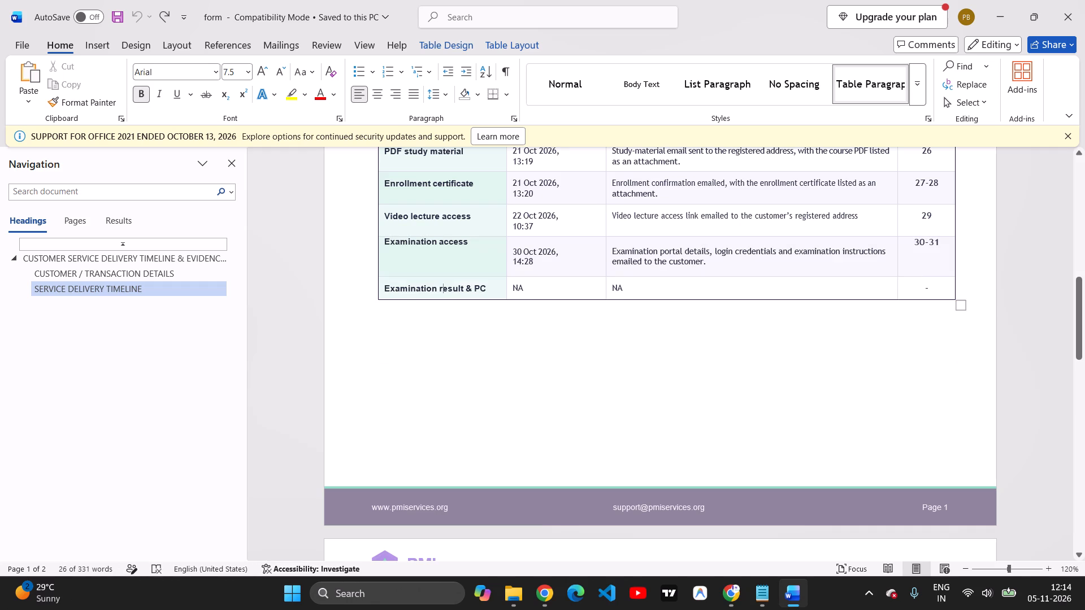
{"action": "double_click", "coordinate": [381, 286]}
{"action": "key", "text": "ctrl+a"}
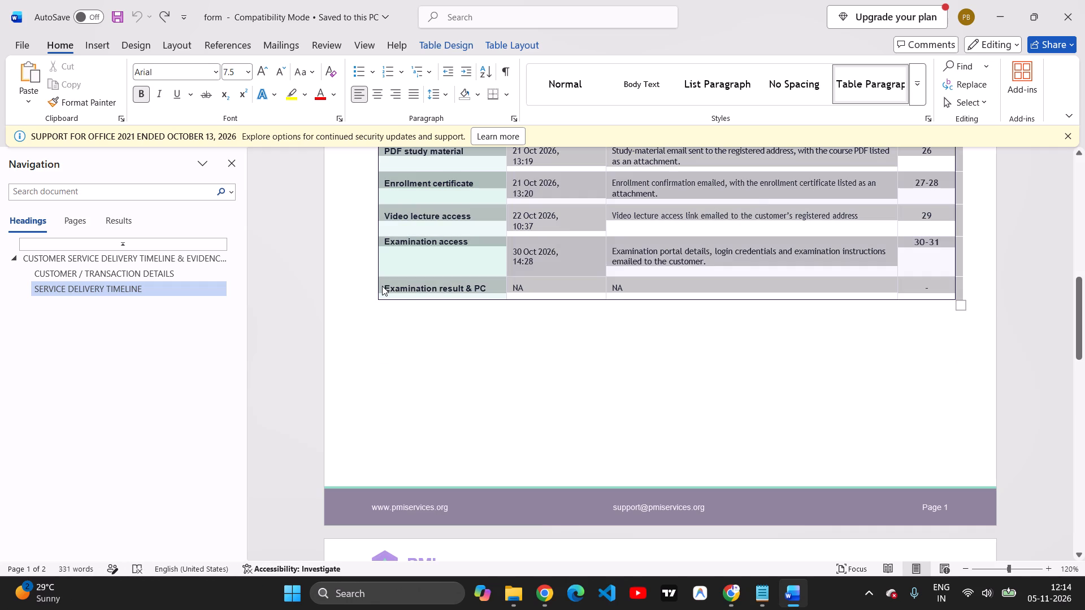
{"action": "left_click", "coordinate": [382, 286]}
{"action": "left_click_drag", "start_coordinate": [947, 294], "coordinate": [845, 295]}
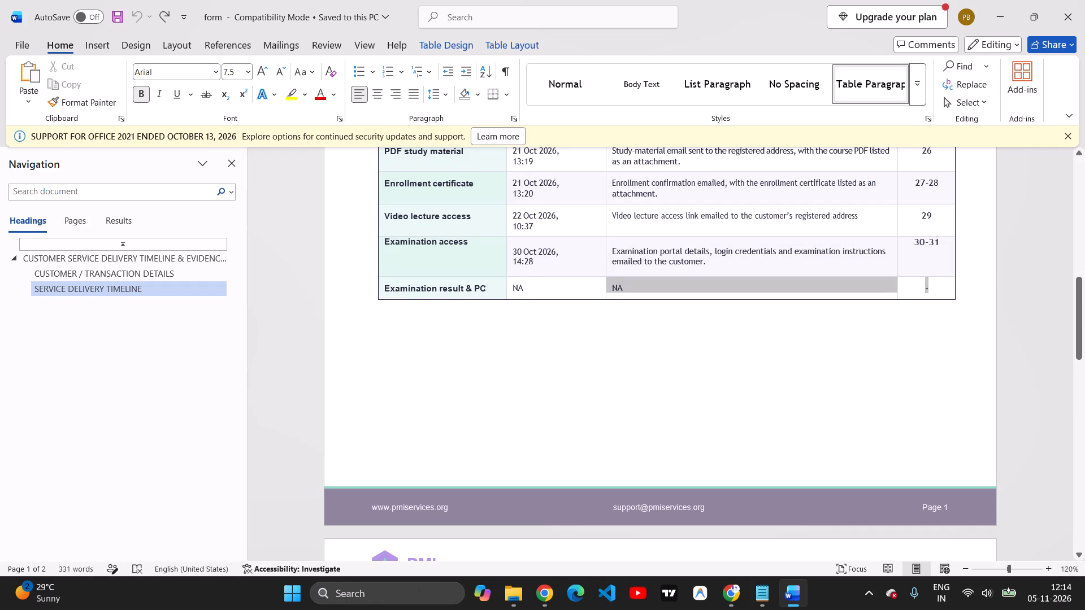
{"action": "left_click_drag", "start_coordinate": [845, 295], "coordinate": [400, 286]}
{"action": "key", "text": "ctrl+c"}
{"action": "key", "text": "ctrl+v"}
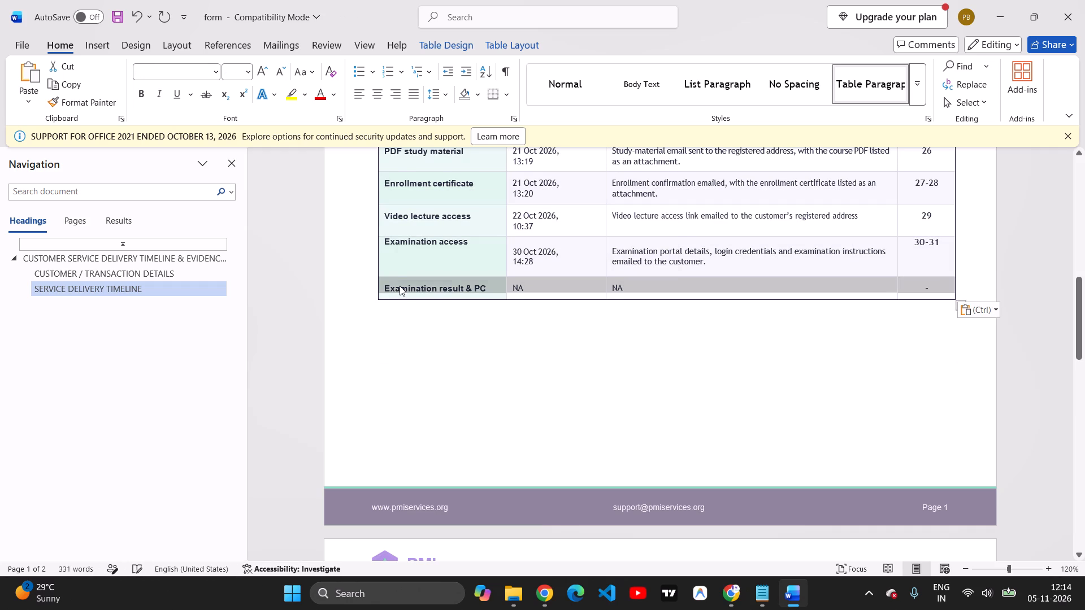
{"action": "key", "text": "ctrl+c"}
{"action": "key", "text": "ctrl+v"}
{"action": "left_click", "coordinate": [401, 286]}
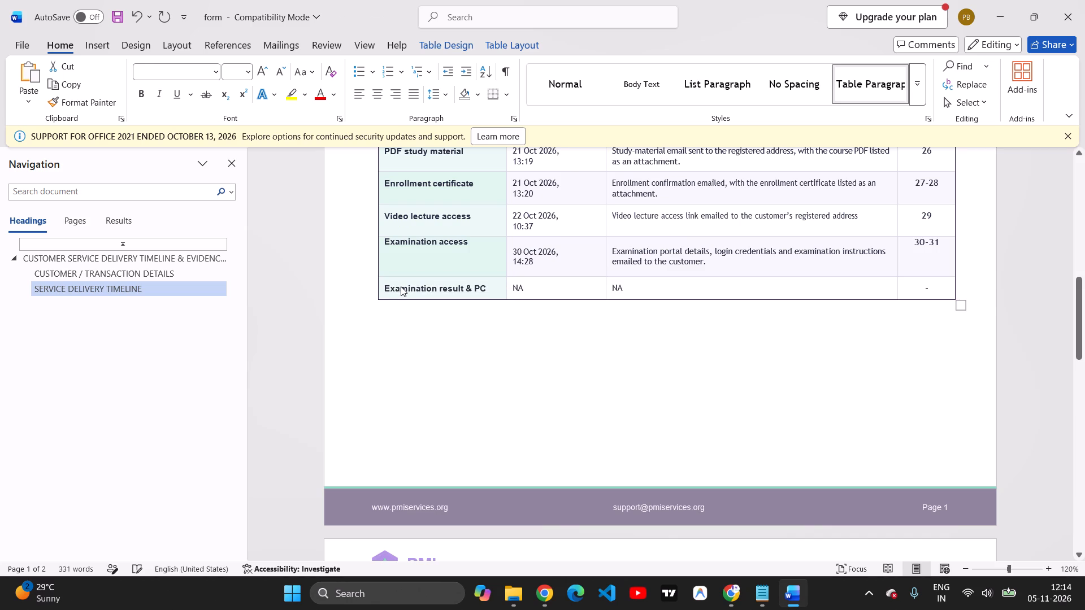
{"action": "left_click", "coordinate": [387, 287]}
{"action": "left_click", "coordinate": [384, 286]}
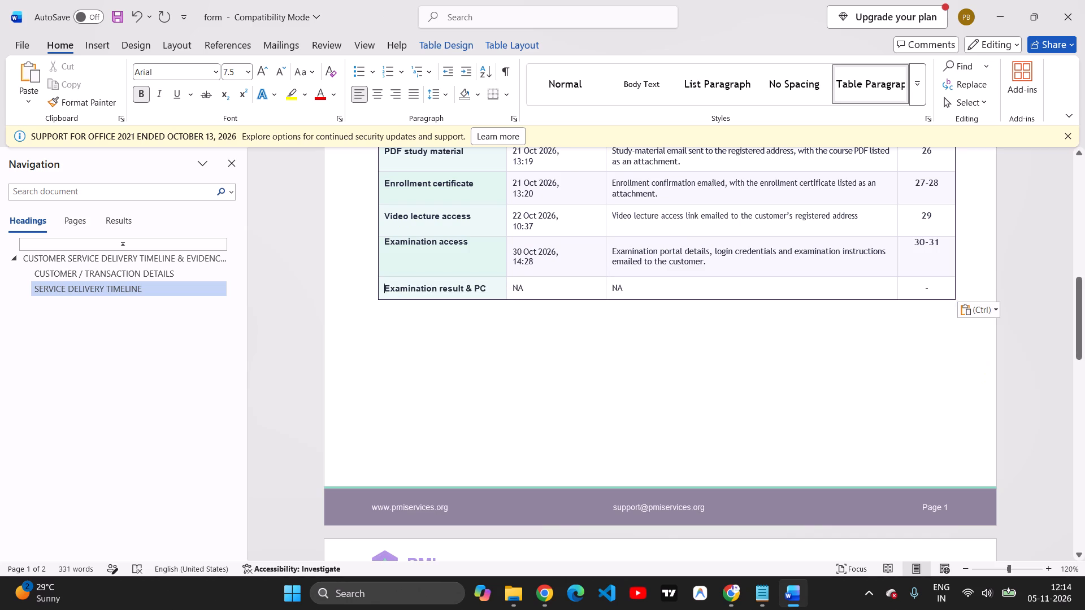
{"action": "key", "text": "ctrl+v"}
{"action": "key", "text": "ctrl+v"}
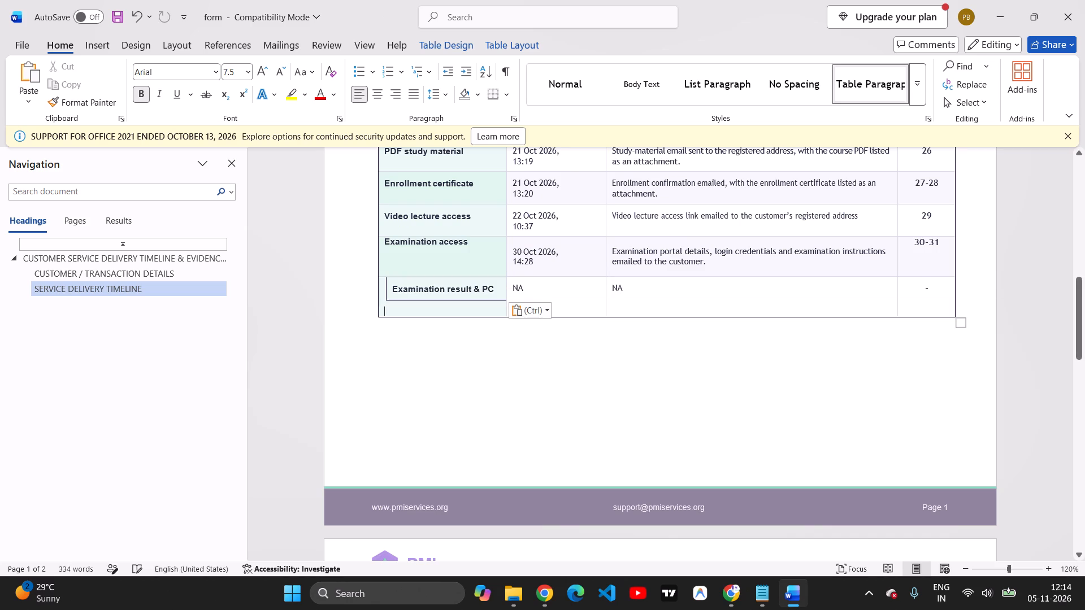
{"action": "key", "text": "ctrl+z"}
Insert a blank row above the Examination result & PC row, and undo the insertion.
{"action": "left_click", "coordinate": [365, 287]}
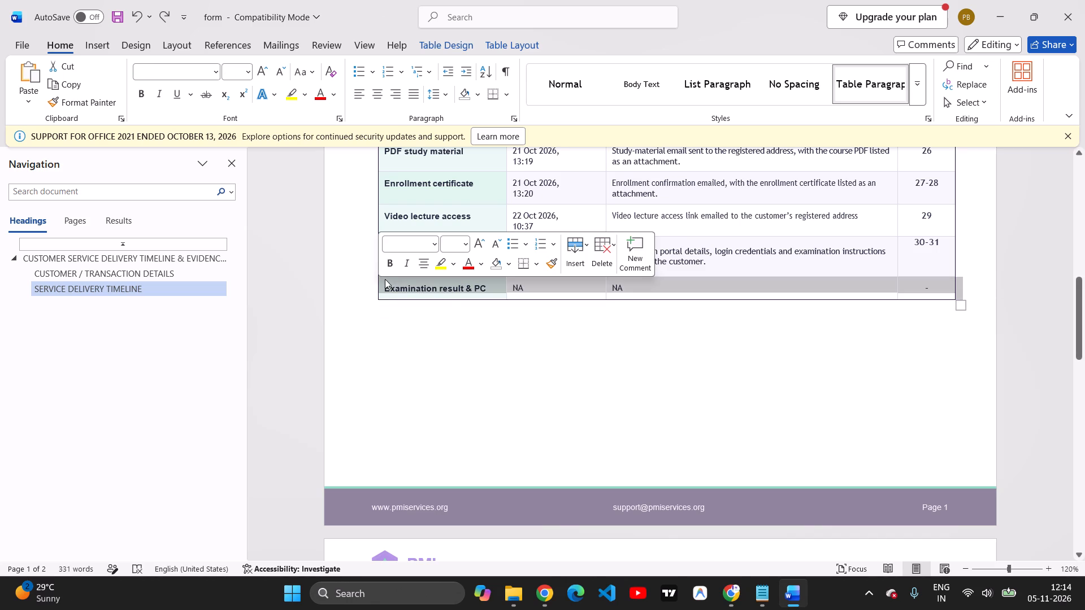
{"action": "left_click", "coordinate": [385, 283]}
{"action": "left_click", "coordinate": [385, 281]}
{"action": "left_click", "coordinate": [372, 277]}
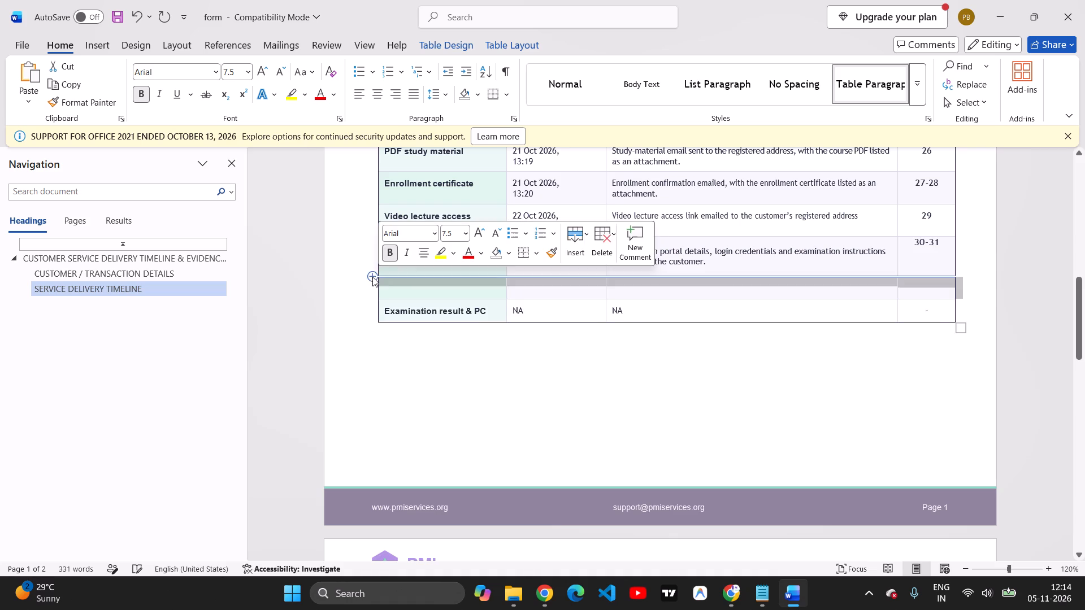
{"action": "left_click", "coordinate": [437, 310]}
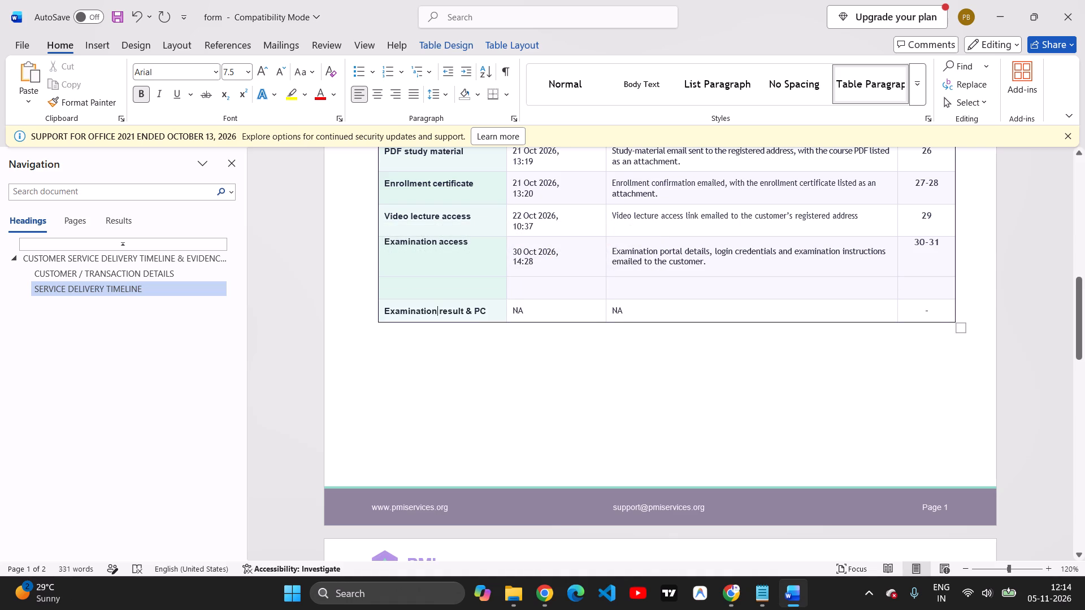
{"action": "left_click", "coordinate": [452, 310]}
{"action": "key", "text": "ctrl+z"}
Insert a blank row below the Examination result & PC row at the end of the Service Delivery Timeline table.
{"action": "left_click", "coordinate": [388, 287]}
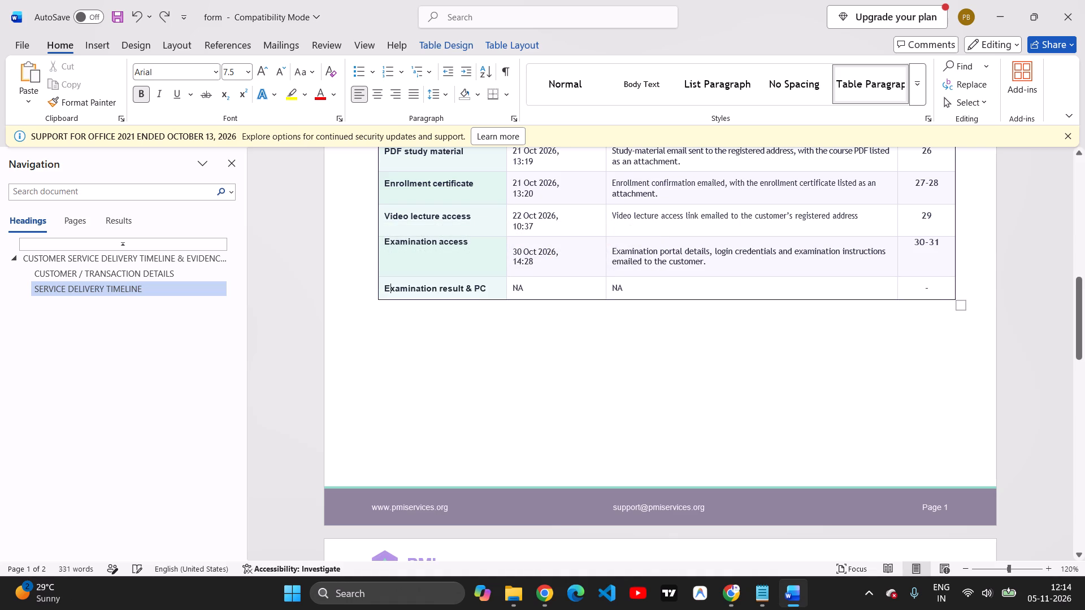
{"action": "left_click", "coordinate": [384, 297]}
{"action": "left_click", "coordinate": [424, 288]}
{"action": "left_click", "coordinate": [368, 298]}
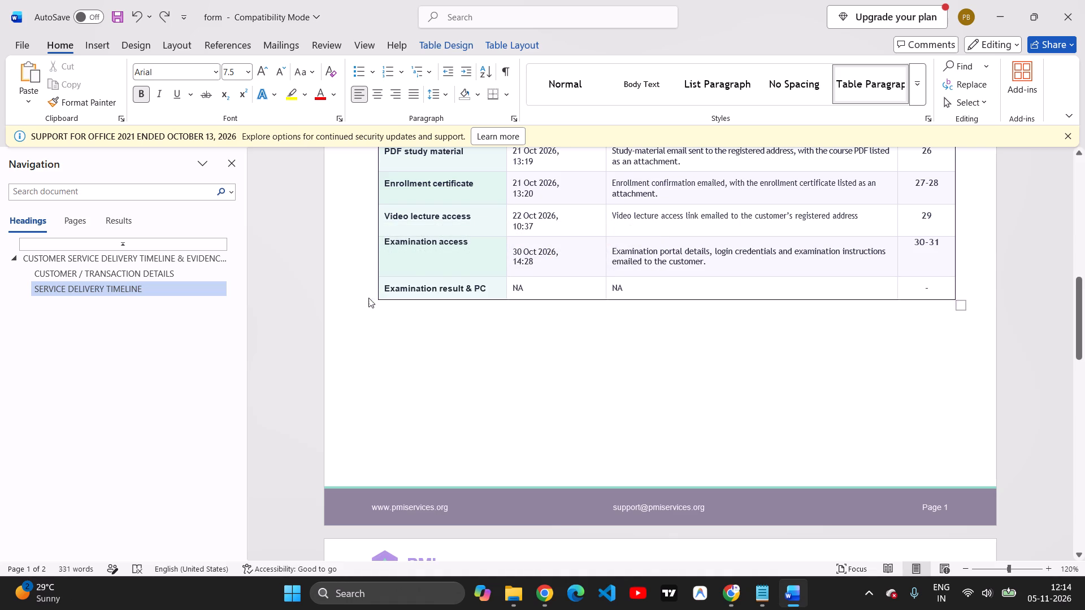
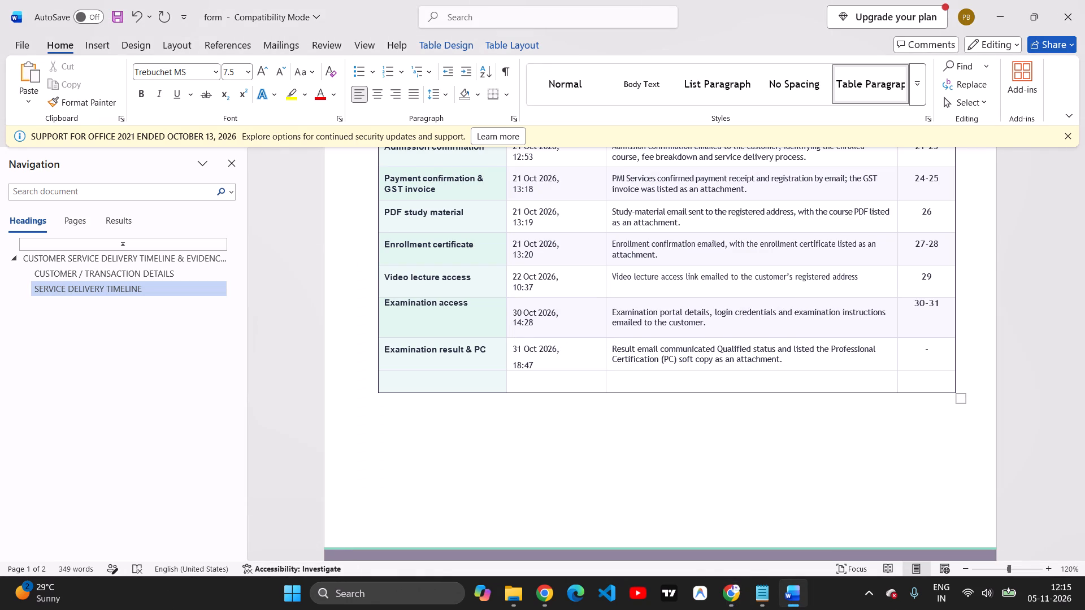
{"action": "left_click_drag", "start_coordinate": [550, 368], "coordinate": [525, 354]}
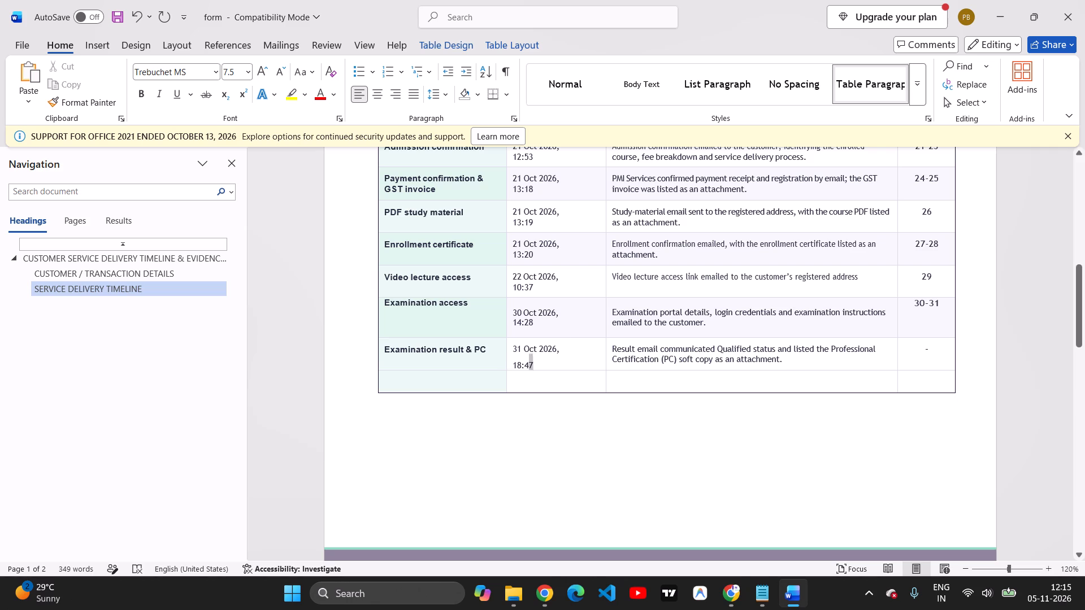
{"action": "left_click_drag", "start_coordinate": [525, 354], "coordinate": [517, 348]}
{"action": "left_click", "coordinate": [448, 95]}
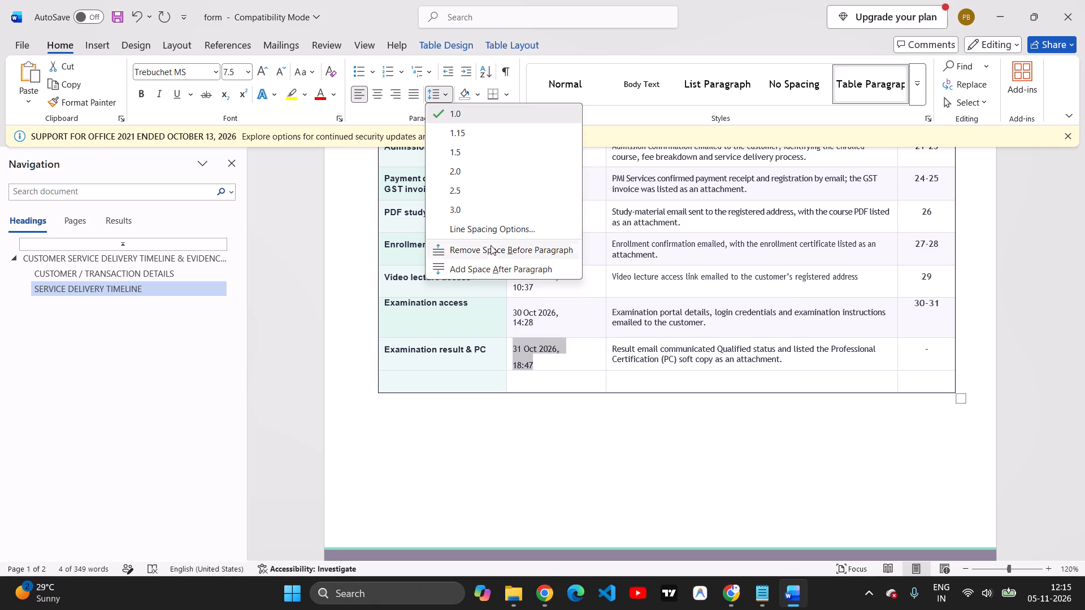
{"action": "left_click", "coordinate": [492, 251]}
Add a blank line above and below the date and time in the Examination result & PC row.
{"action": "left_click", "coordinate": [506, 341]}
{"action": "left_click", "coordinate": [510, 346]}
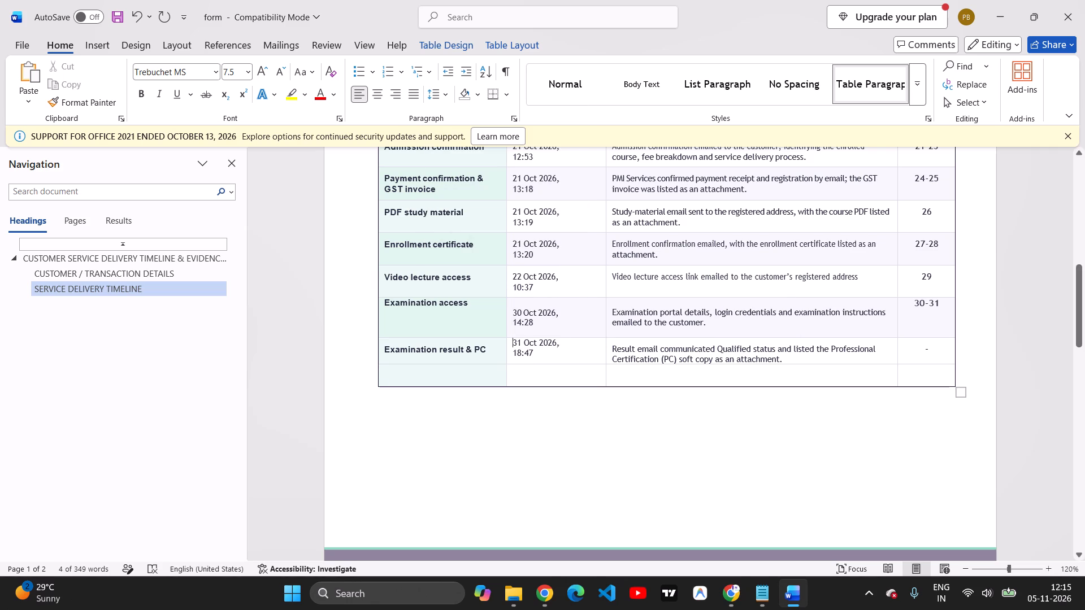
{"action": "key", "text": "Return"}
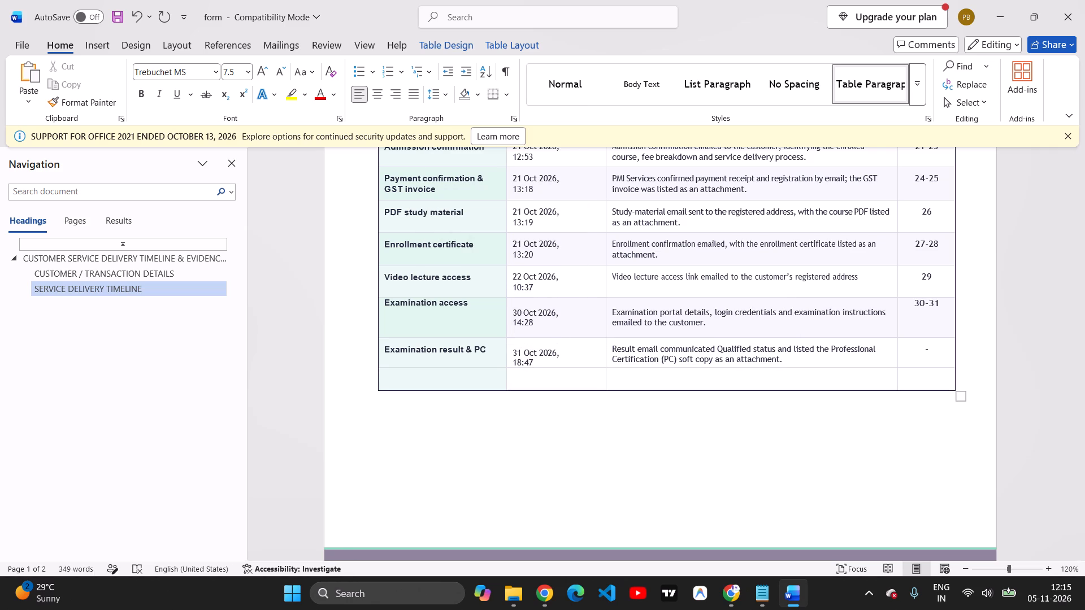
{"action": "left_click", "coordinate": [543, 367]}
{"action": "left_click", "coordinate": [549, 363]}
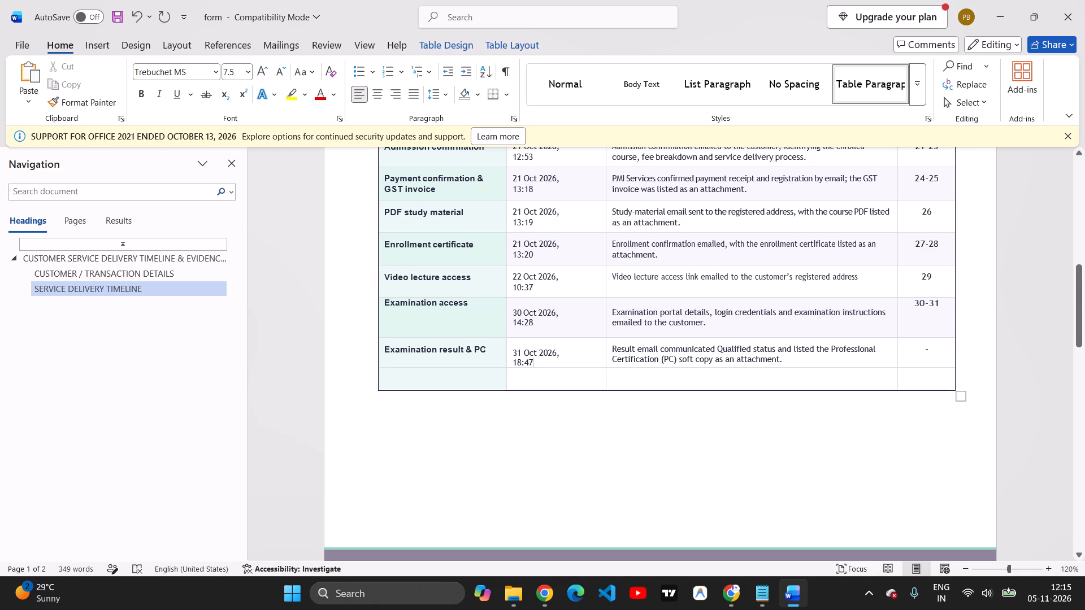
{"action": "key", "text": "Return"}
{"action": "left_click", "coordinate": [774, 395]}
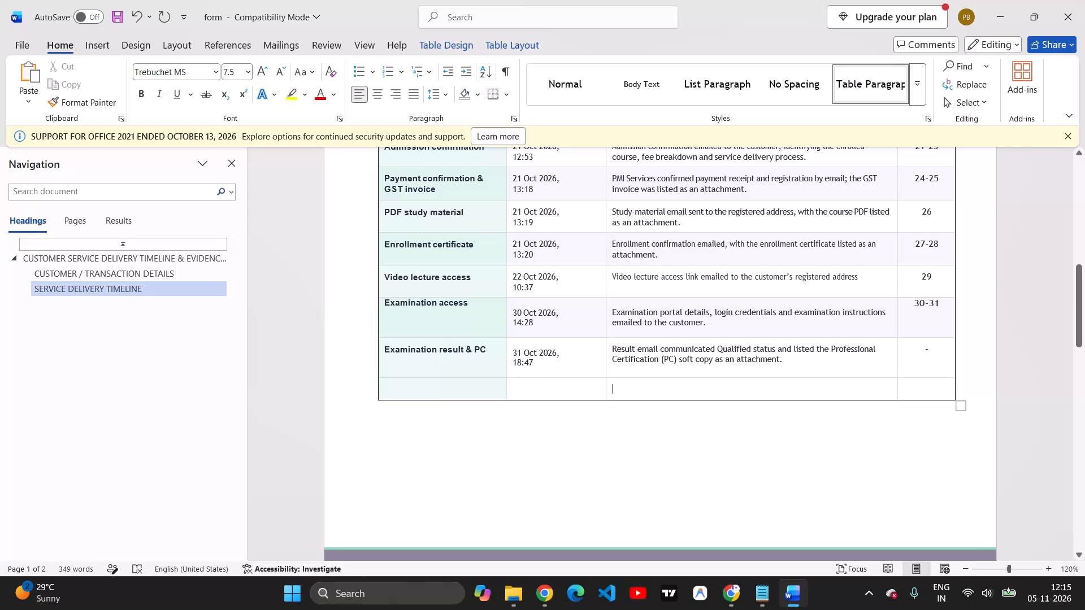
Delete the dash from the last column of the Examination result & PC row.
{"action": "left_click", "coordinate": [936, 350]}
{"action": "key", "text": "BackSpace"}
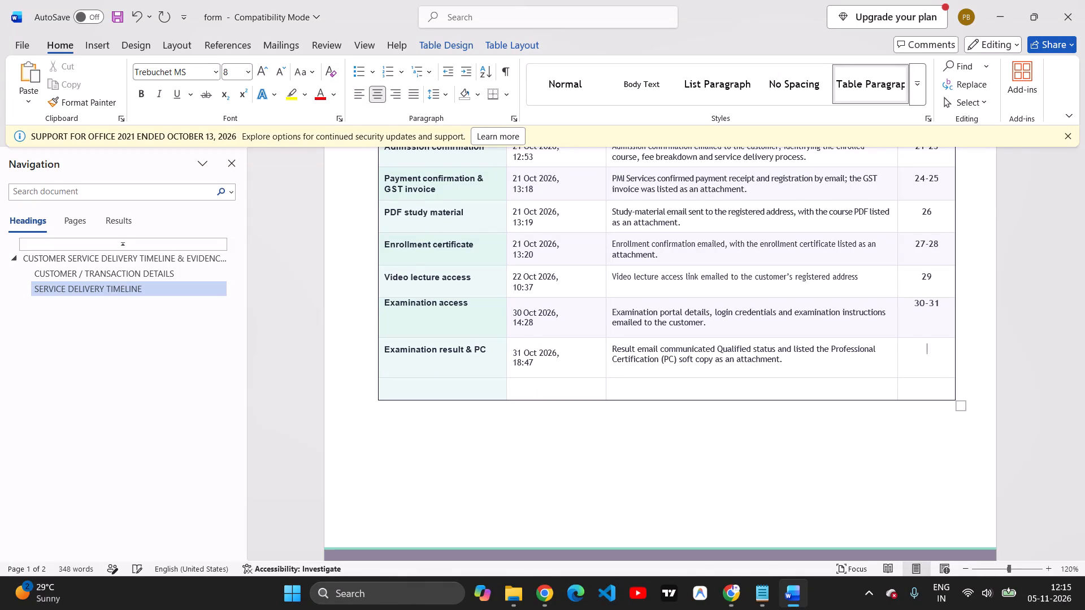
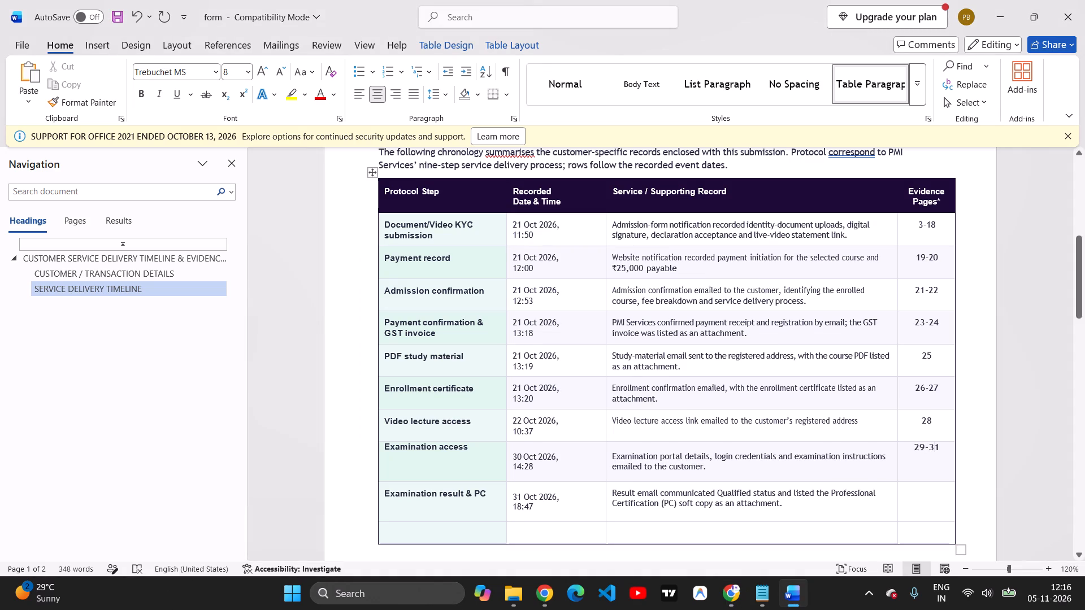
Delete the final digit of the evidence page range in the Examination access row.
{"action": "key", "text": "Right"}
{"action": "key", "text": "BackSpace"}
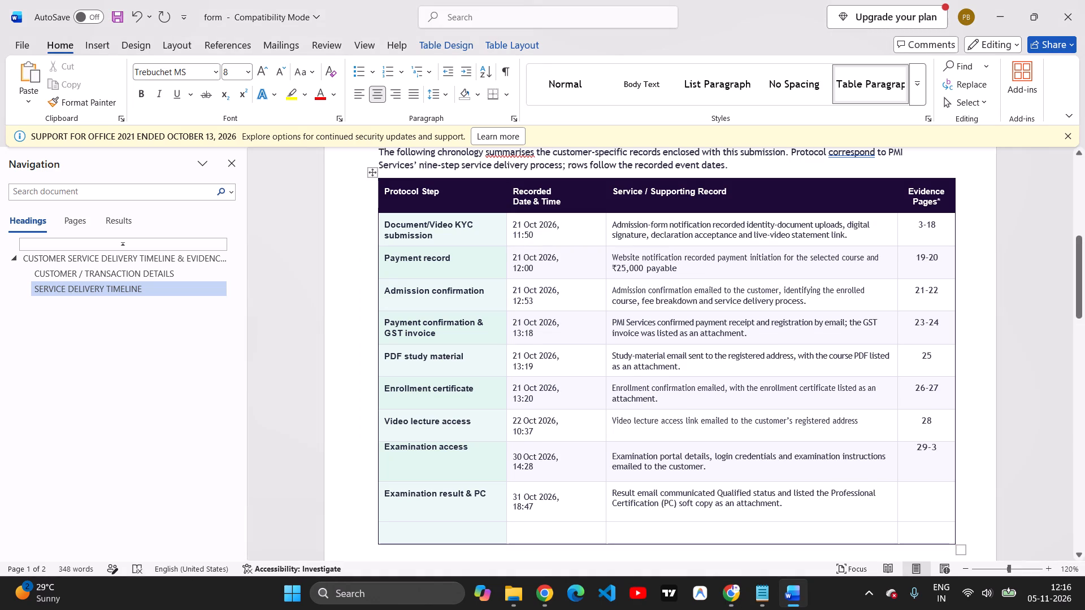
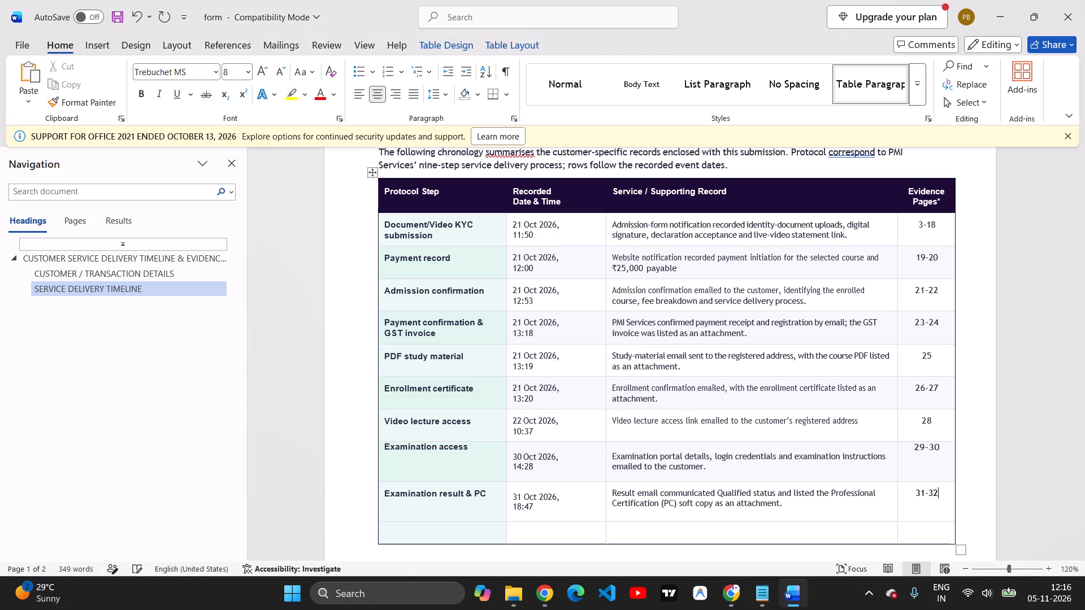
Enter 33 as the evidence page in the empty last row of the service delivery timeline table.
{"action": "left_click", "coordinate": [917, 535]}
{"action": "key", "text": "3"}
{"action": "key", "text": "3"}
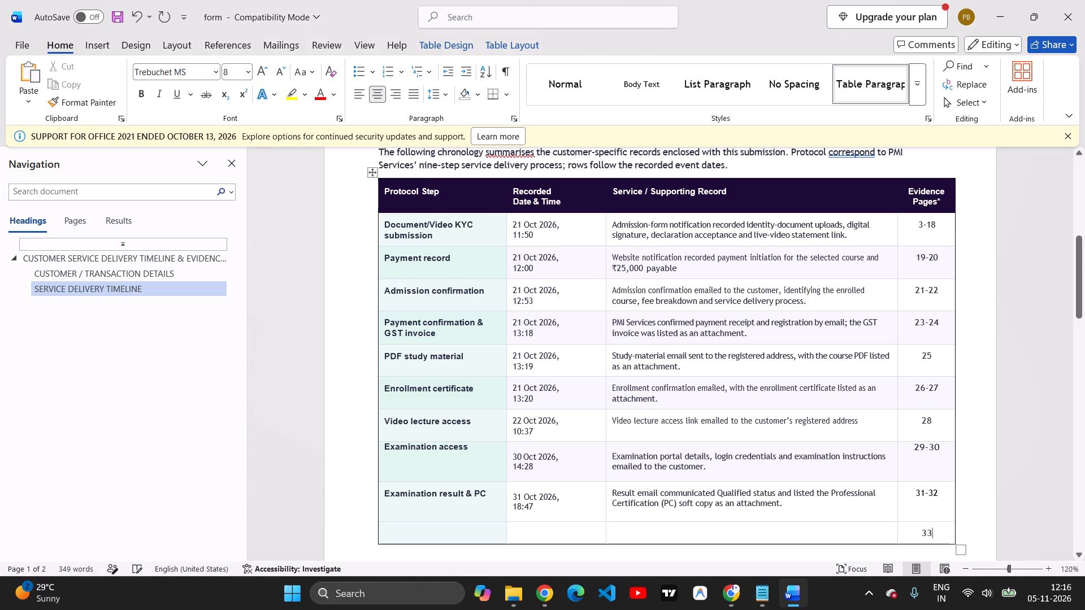
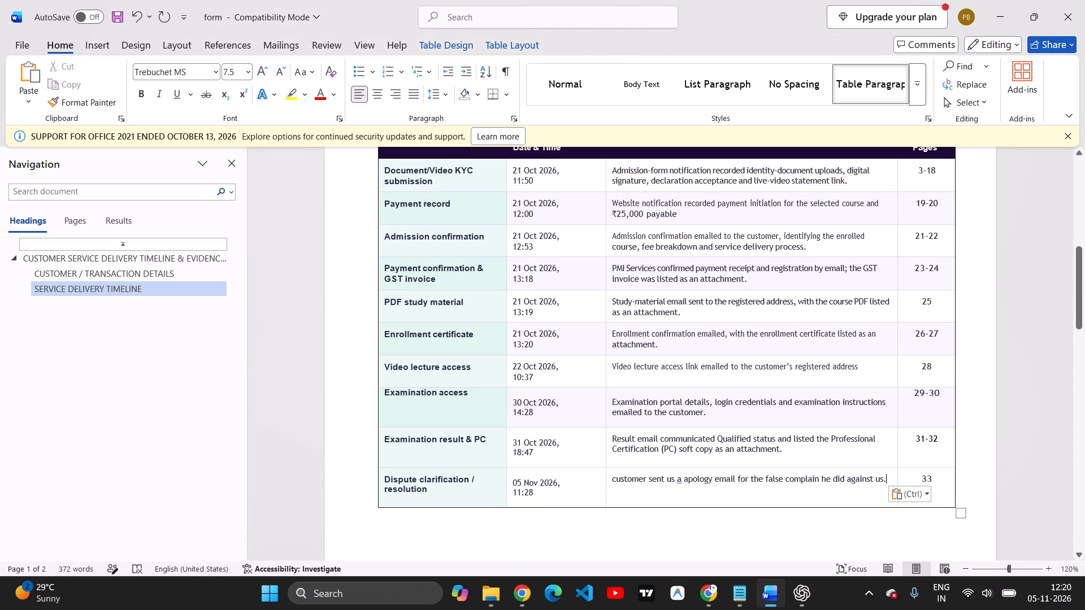
Join 11:28 back onto the same line as 05 Nov 2026 in the dispute clarification row's Date & Time cell.
{"action": "left_click", "coordinate": [511, 494]}
{"action": "key", "text": "BackSpace"}
{"action": "key", "text": "BackSpace"}
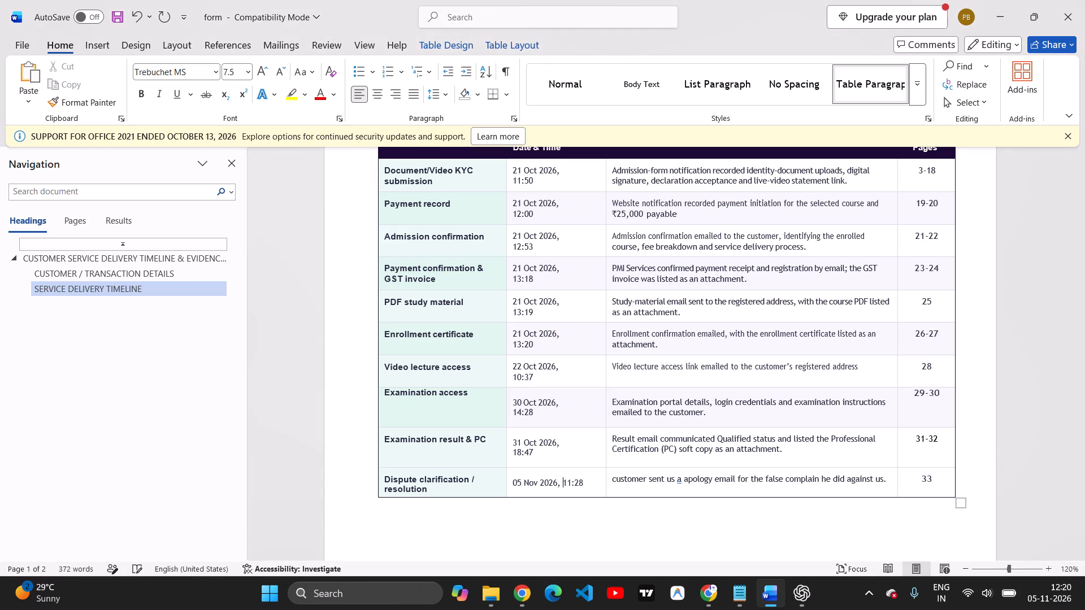
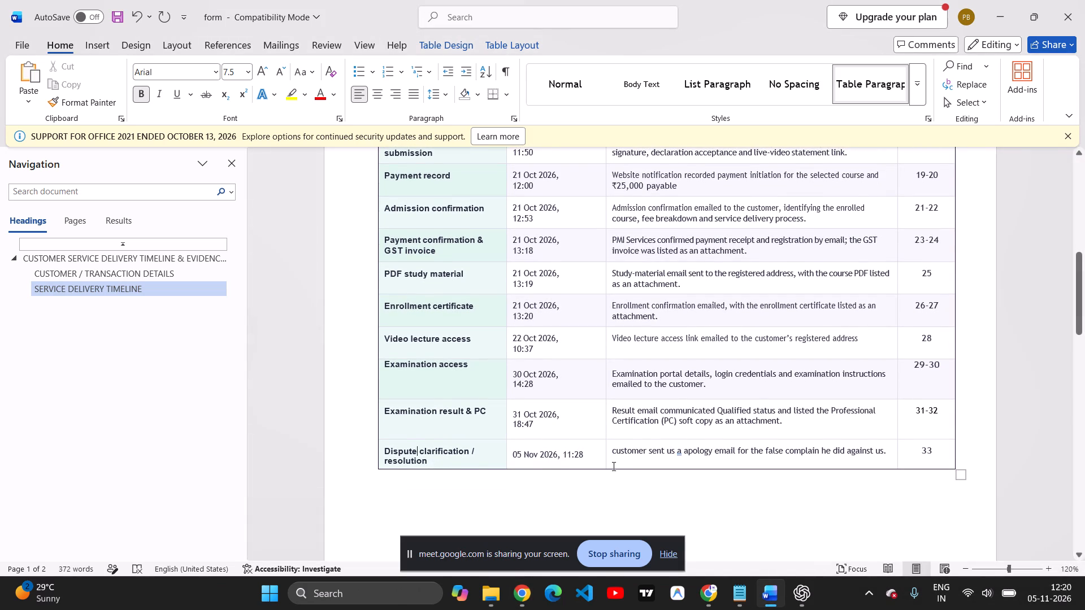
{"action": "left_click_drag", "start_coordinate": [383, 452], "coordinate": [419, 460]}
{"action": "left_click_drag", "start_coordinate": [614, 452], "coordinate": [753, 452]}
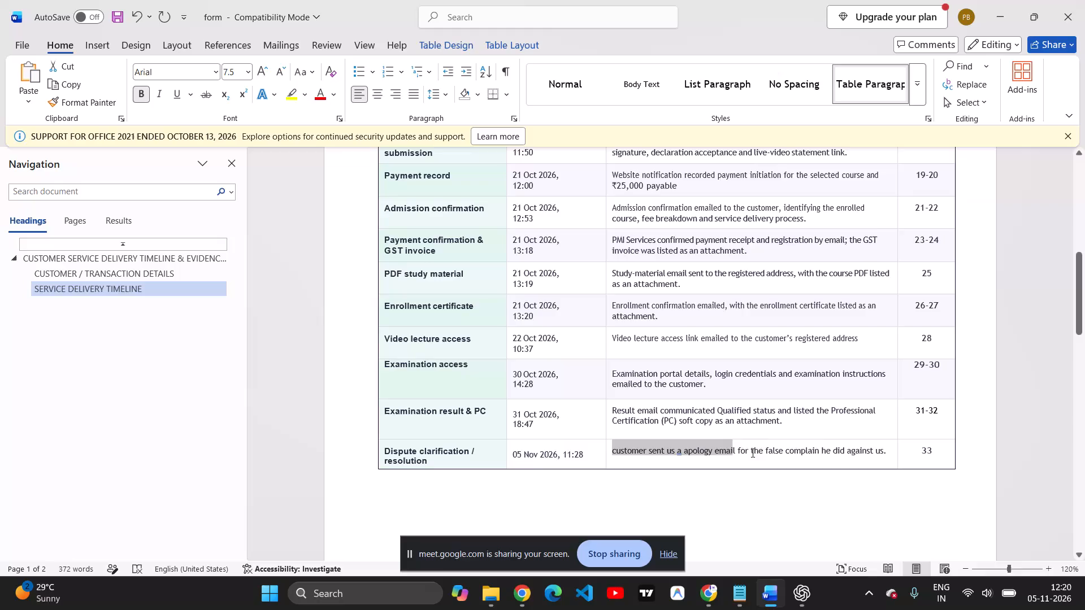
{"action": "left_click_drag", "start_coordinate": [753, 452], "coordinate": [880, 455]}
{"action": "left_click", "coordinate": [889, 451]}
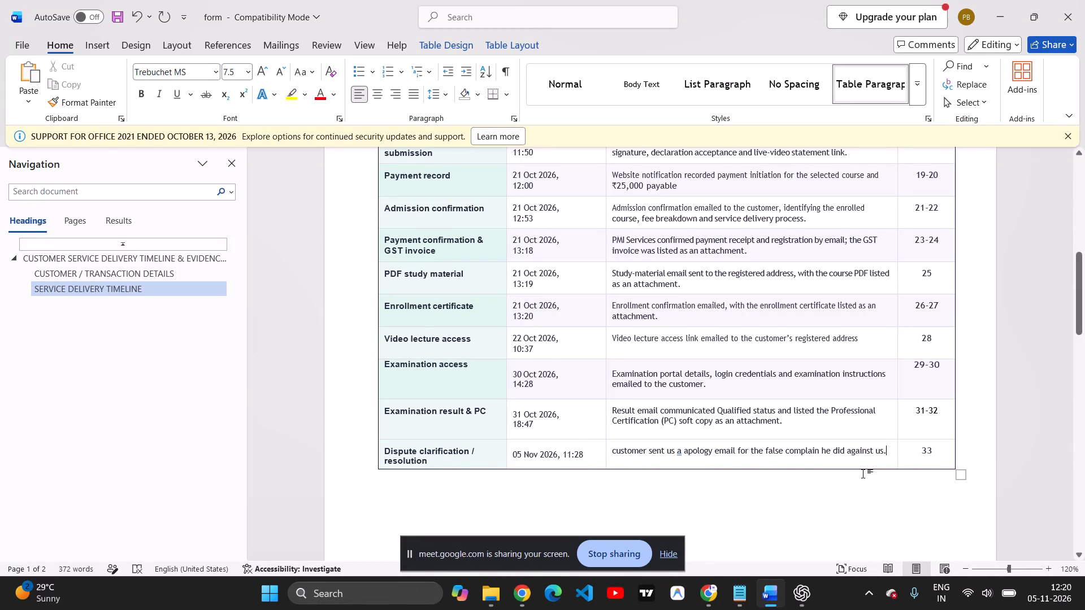
Start saving a copy of the form document to the Downloads folder and open the list of file formats.
{"action": "left_click", "coordinate": [627, 565]}
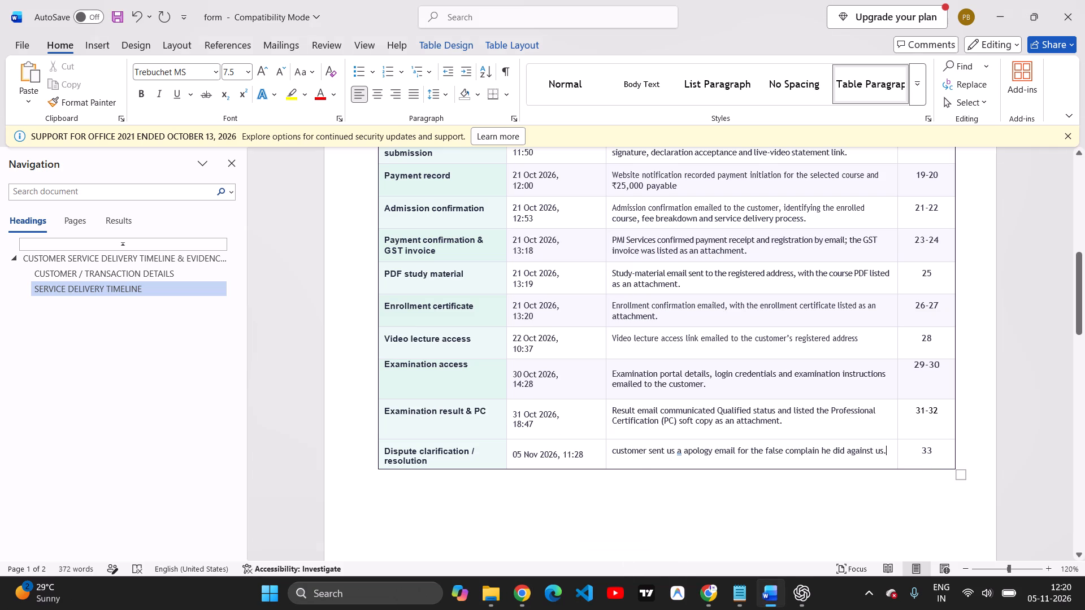
{"action": "left_click", "coordinate": [32, 45]}
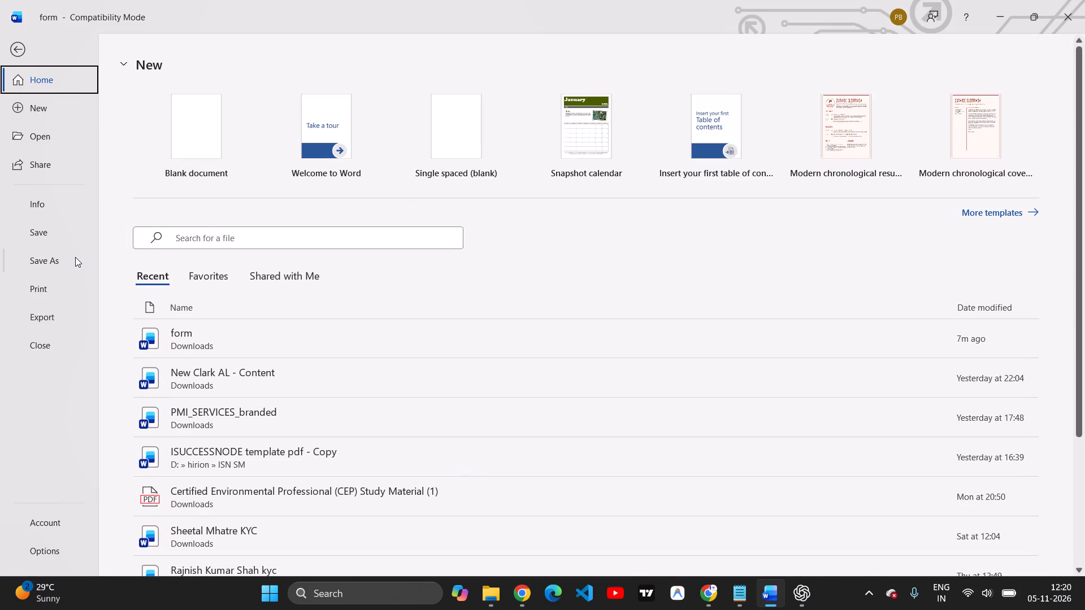
{"action": "left_click", "coordinate": [53, 258]}
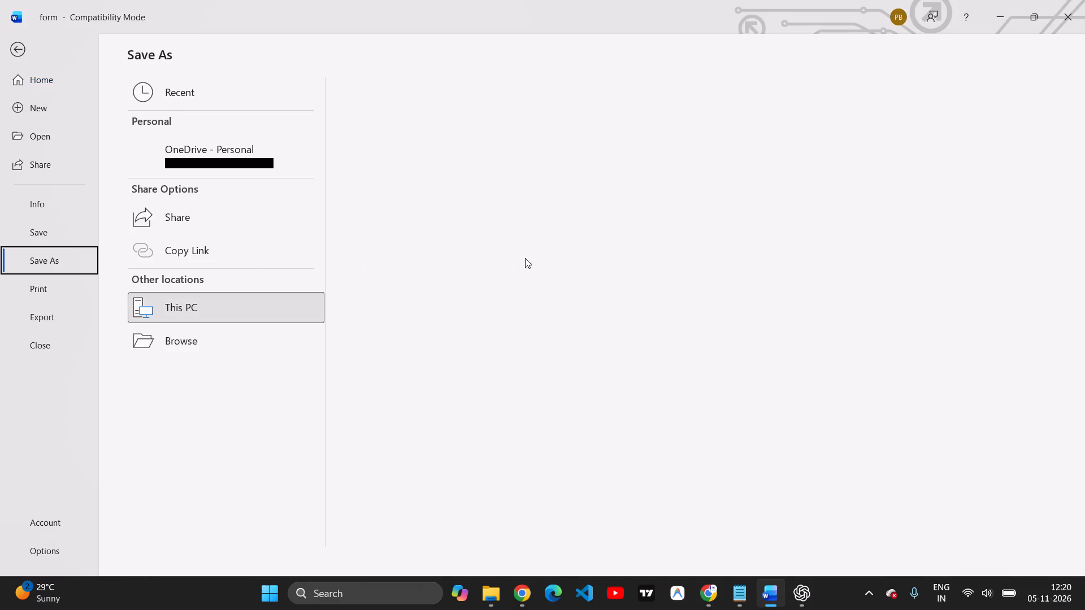
{"action": "left_click", "coordinate": [488, 162]}
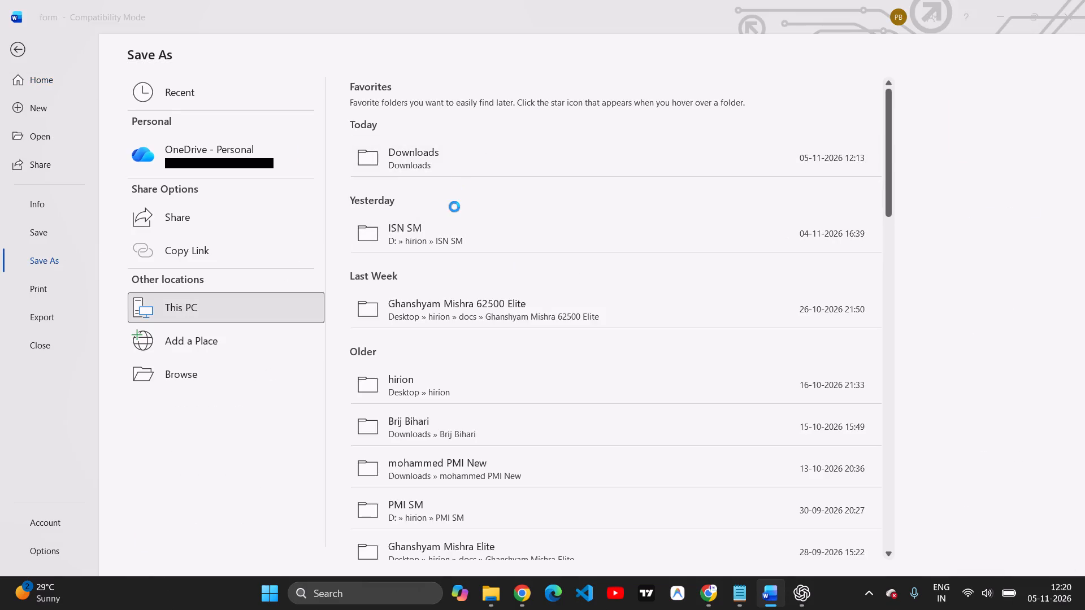
{"action": "left_click", "coordinate": [199, 255]}
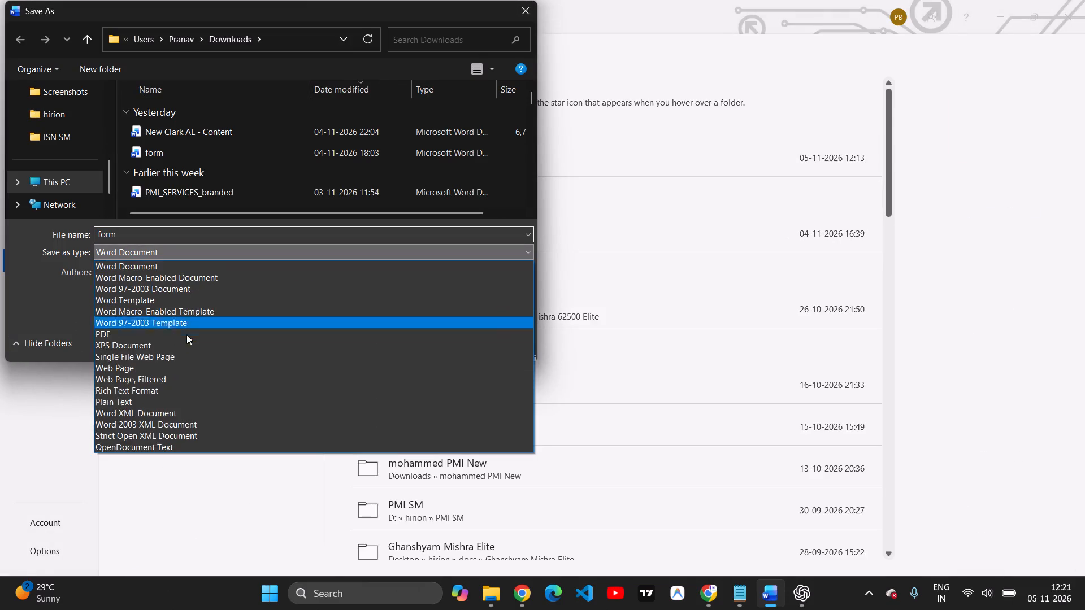
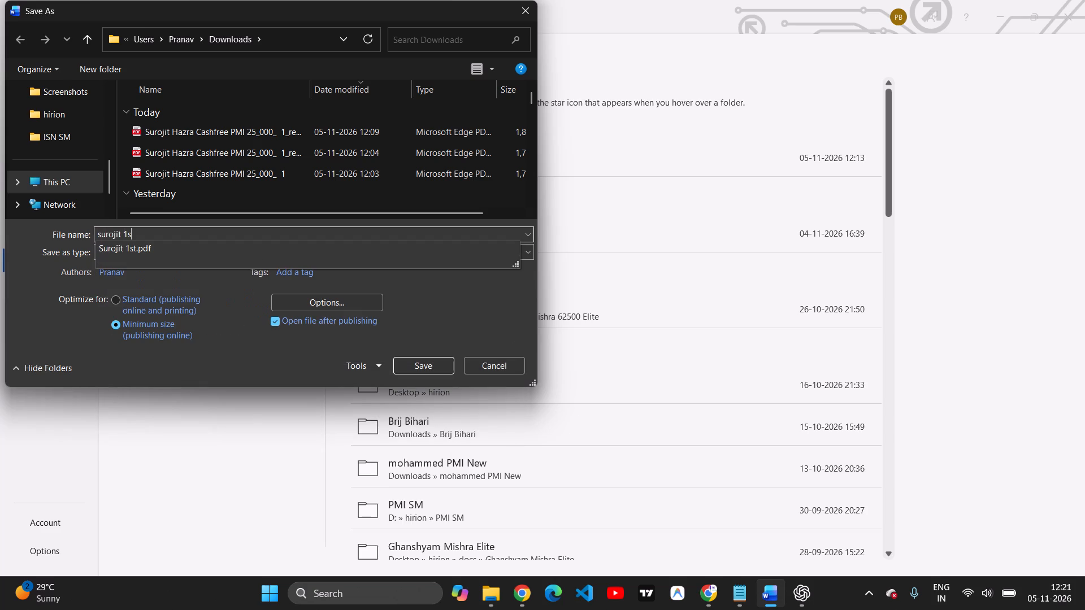
Name the PDF copy of the document "surojit 1st page" in the Downloads folder.
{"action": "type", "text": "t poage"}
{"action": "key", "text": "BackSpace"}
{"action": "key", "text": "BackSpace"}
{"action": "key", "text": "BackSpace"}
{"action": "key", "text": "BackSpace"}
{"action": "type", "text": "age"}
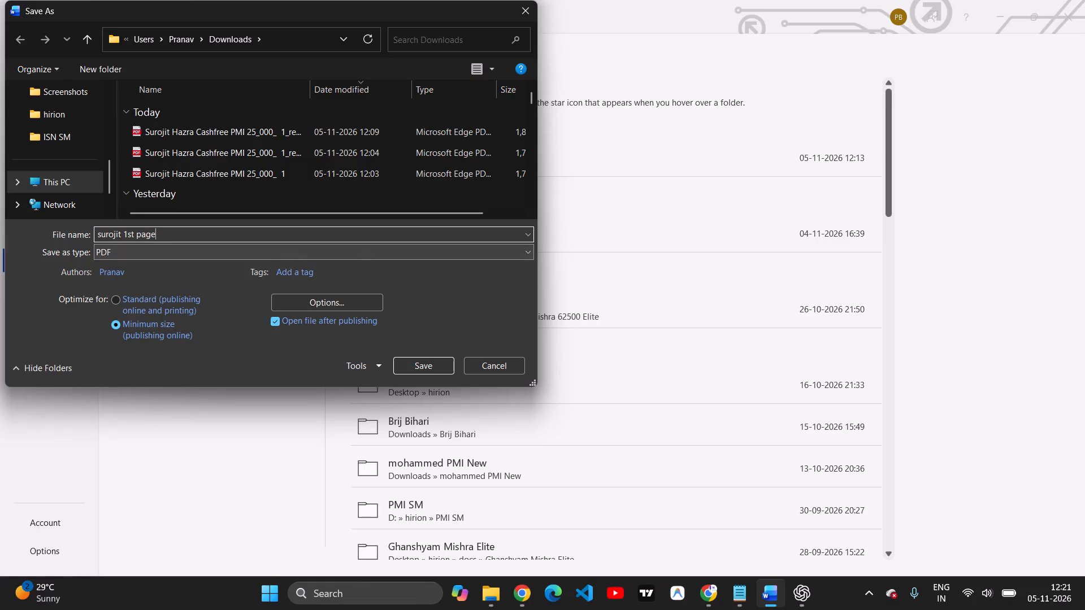
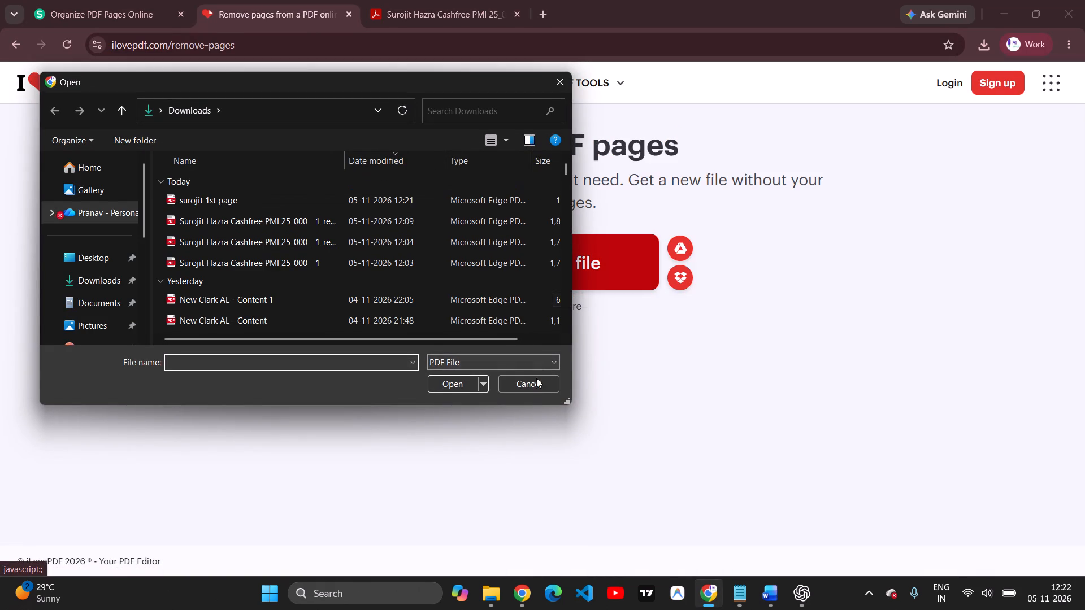
Load the 12:09 Cashfree PMI 25_000 PDF from Downloads, remove pages 1-2, and download the resulting PDF.
{"action": "left_click", "coordinate": [275, 223]}
{"action": "left_click", "coordinate": [457, 384]}
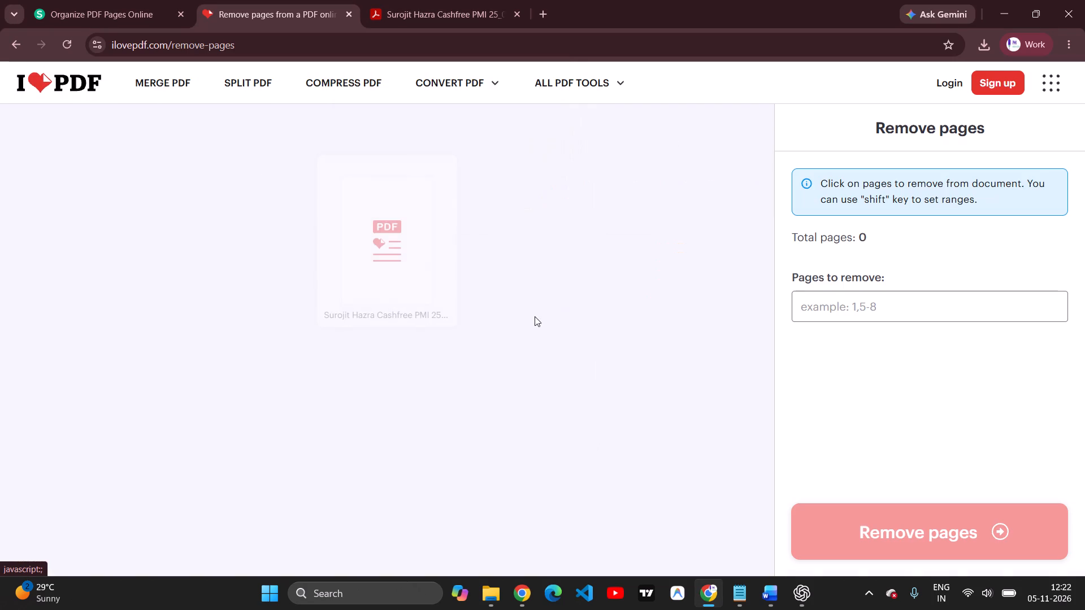
{"action": "left_click", "coordinate": [105, 282]}
{"action": "left_click", "coordinate": [231, 290]}
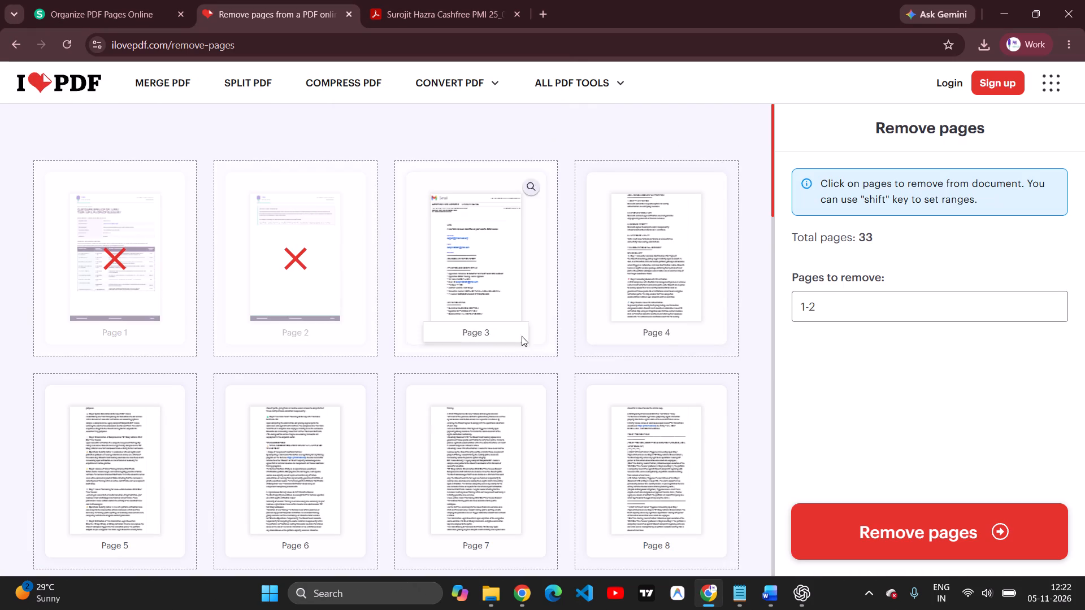
{"action": "scroll", "coordinate": [657, 337], "scroll_direction": "down", "scroll_amount": 18}
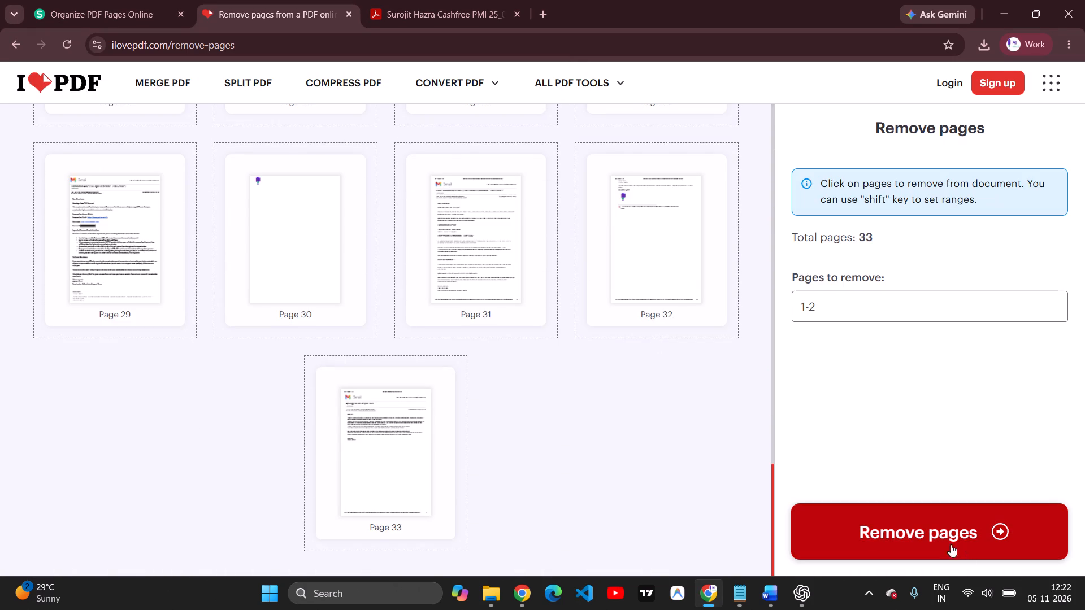
{"action": "left_click", "coordinate": [936, 543]}
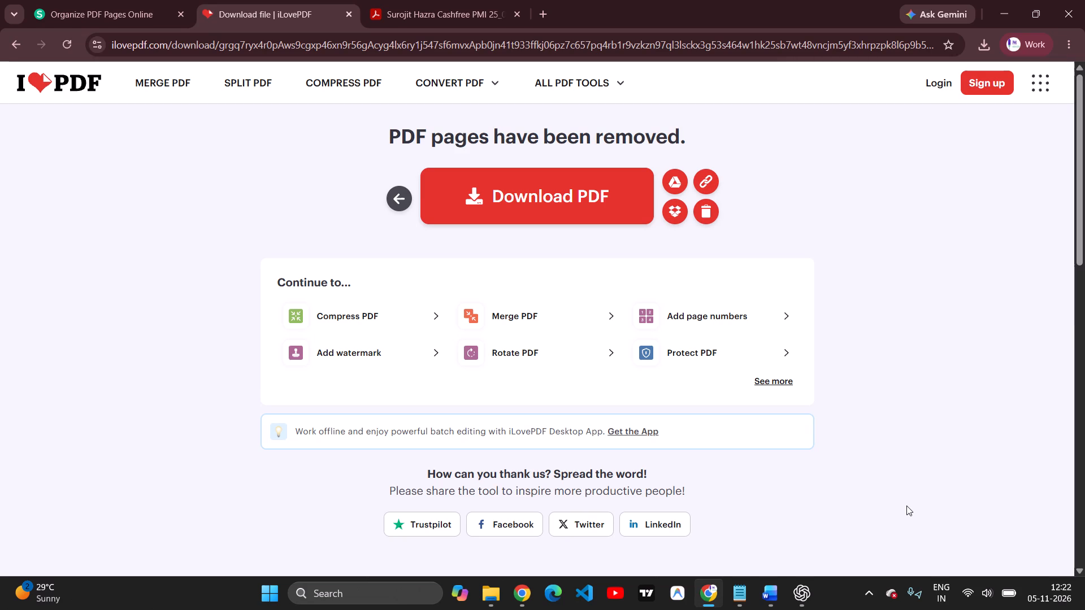
{"action": "left_click", "coordinate": [531, 196]}
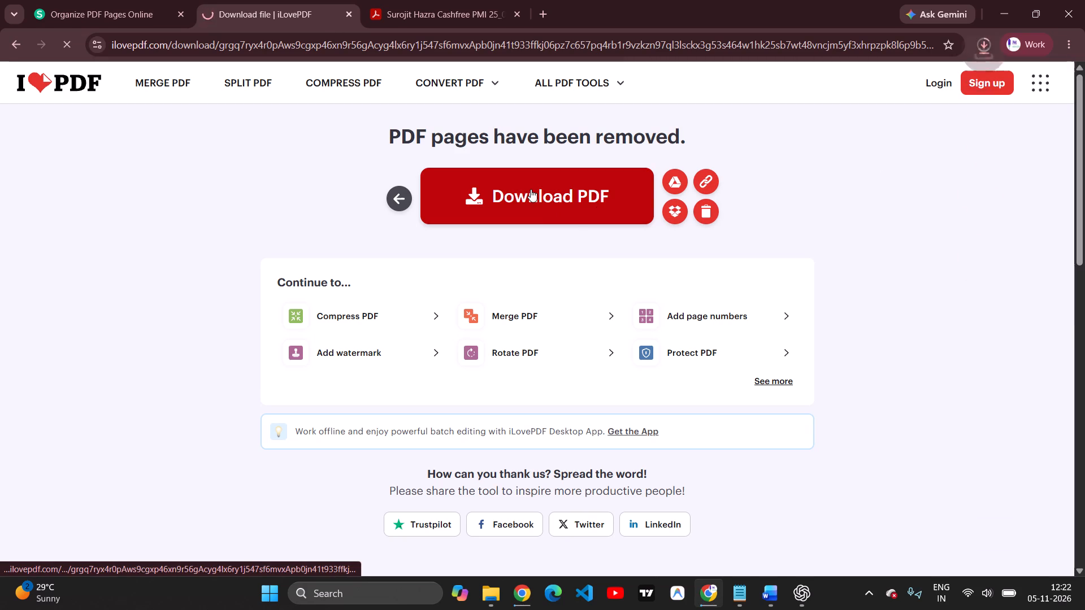
Refresh the Downloads folder and delete the second of the two Cashfree PMI PDFs dated 12:22.
{"action": "left_click", "coordinate": [486, 608]}
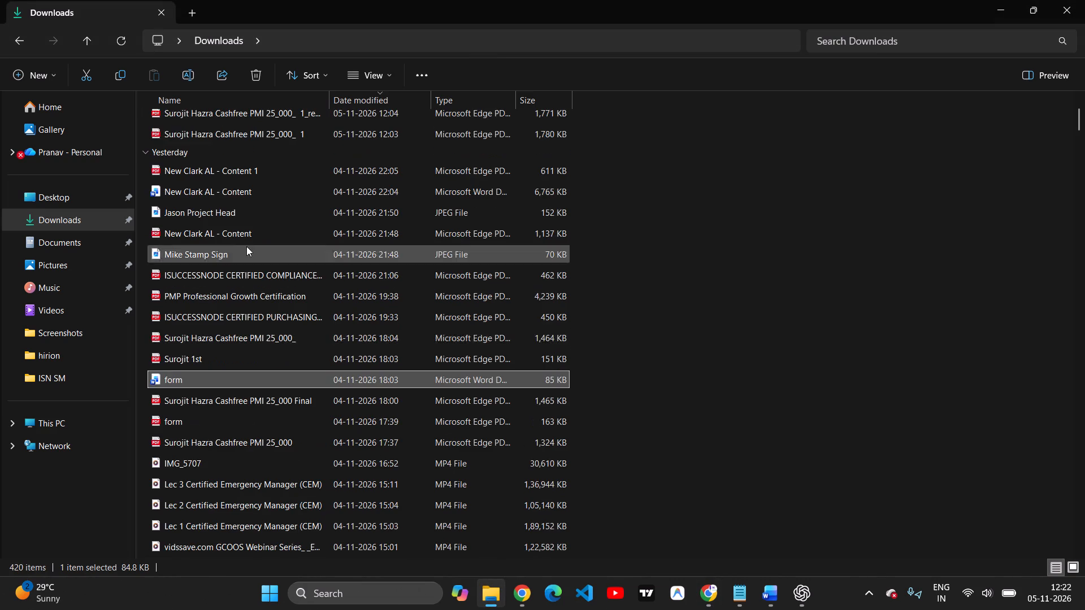
{"action": "scroll", "coordinate": [200, 135], "scroll_direction": "up", "scroll_amount": 9}
{"action": "left_click", "coordinate": [121, 43]}
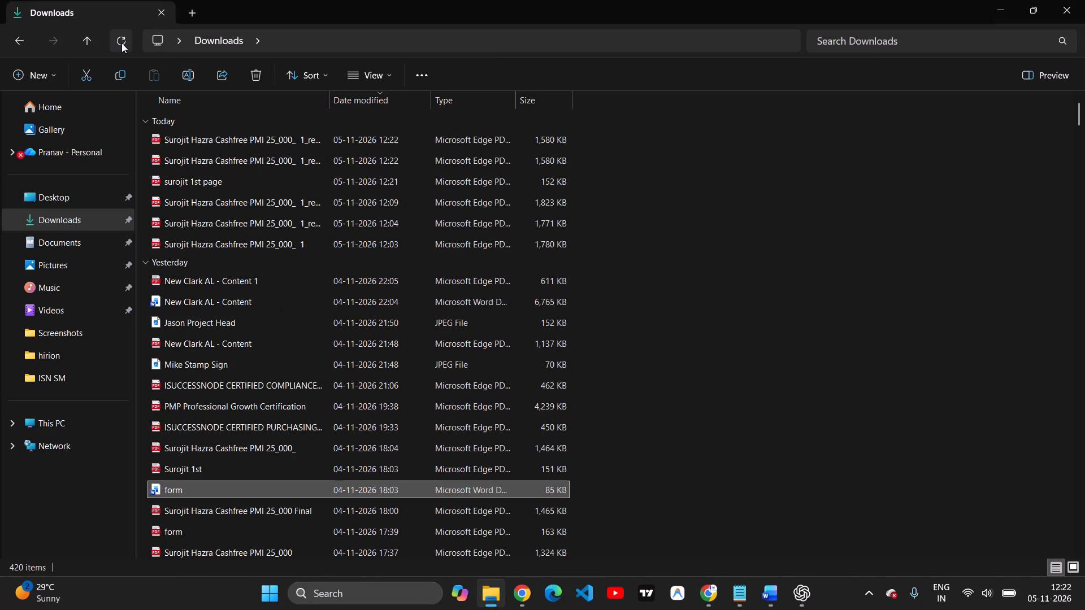
{"action": "left_click", "coordinate": [331, 156]}
{"action": "key", "text": "Delete"}
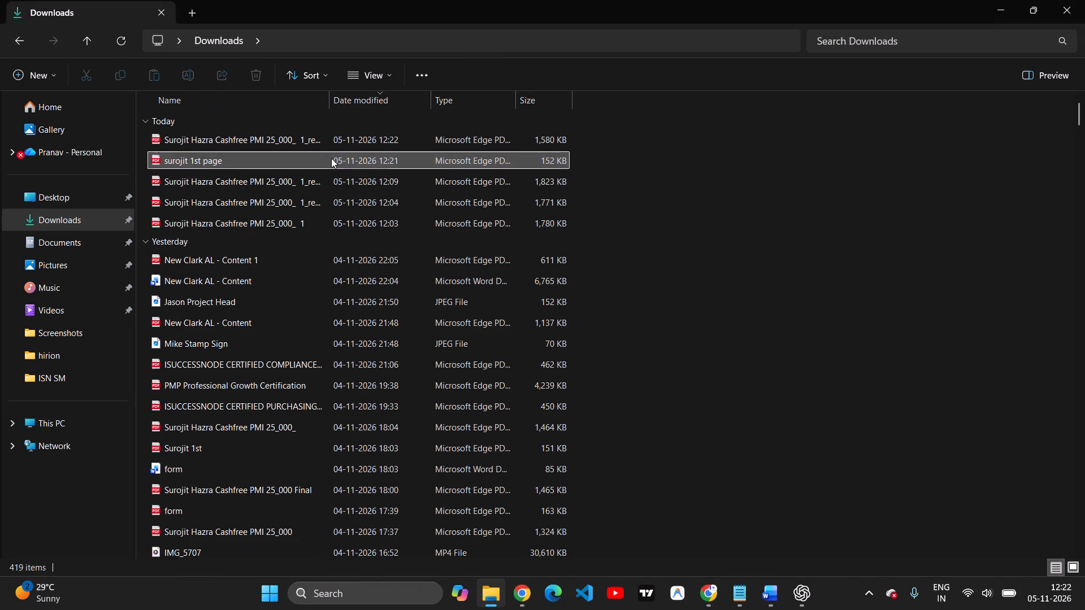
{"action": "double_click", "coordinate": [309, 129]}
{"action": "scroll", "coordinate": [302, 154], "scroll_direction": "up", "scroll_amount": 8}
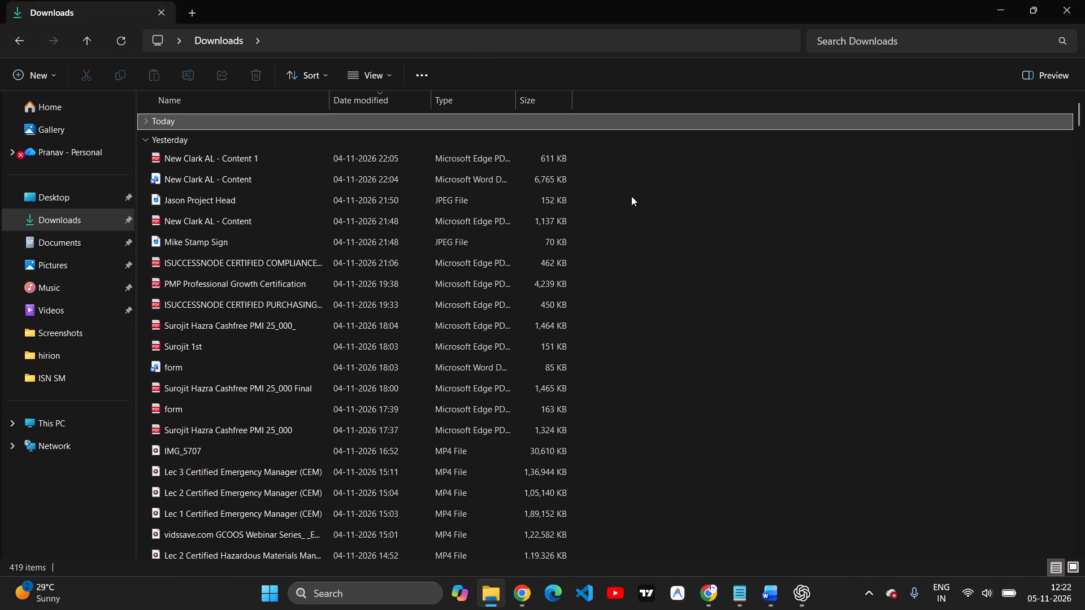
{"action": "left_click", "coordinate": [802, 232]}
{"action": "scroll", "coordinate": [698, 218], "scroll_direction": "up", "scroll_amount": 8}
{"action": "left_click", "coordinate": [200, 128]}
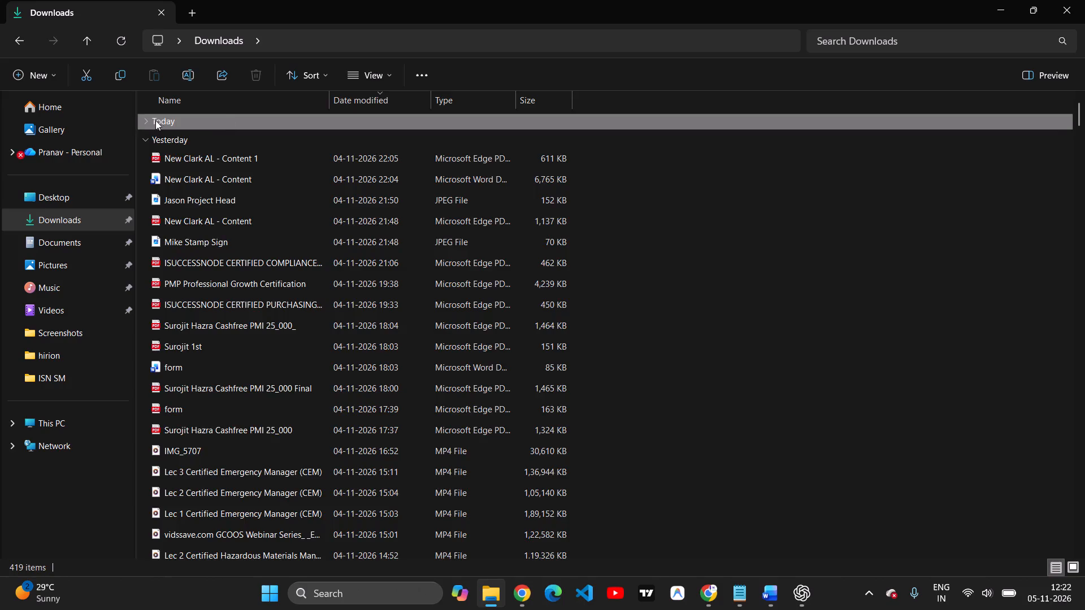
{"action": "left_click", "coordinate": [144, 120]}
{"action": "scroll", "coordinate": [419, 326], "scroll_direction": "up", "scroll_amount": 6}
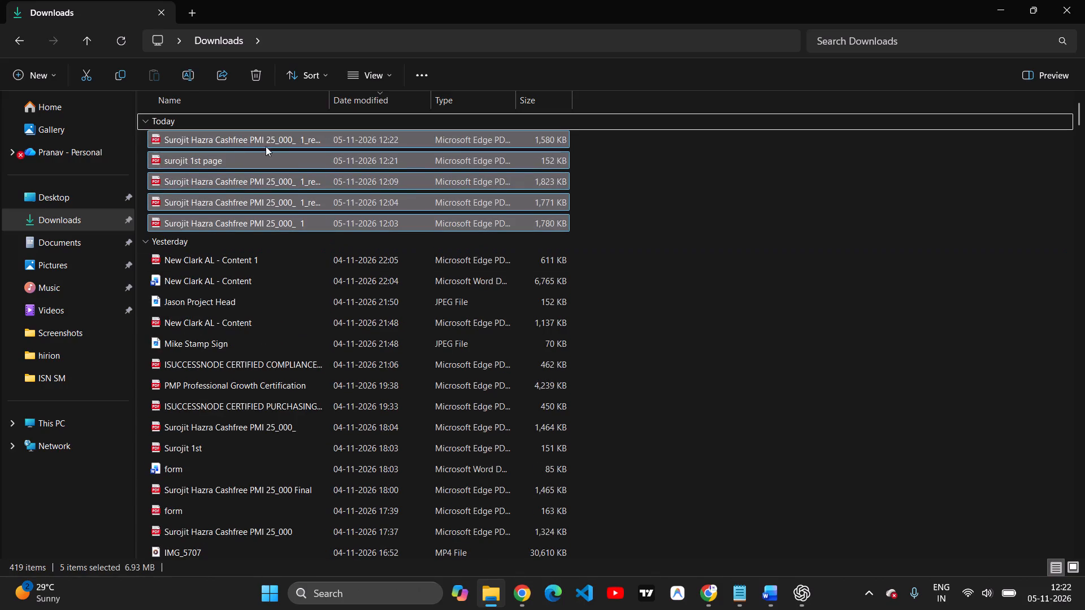
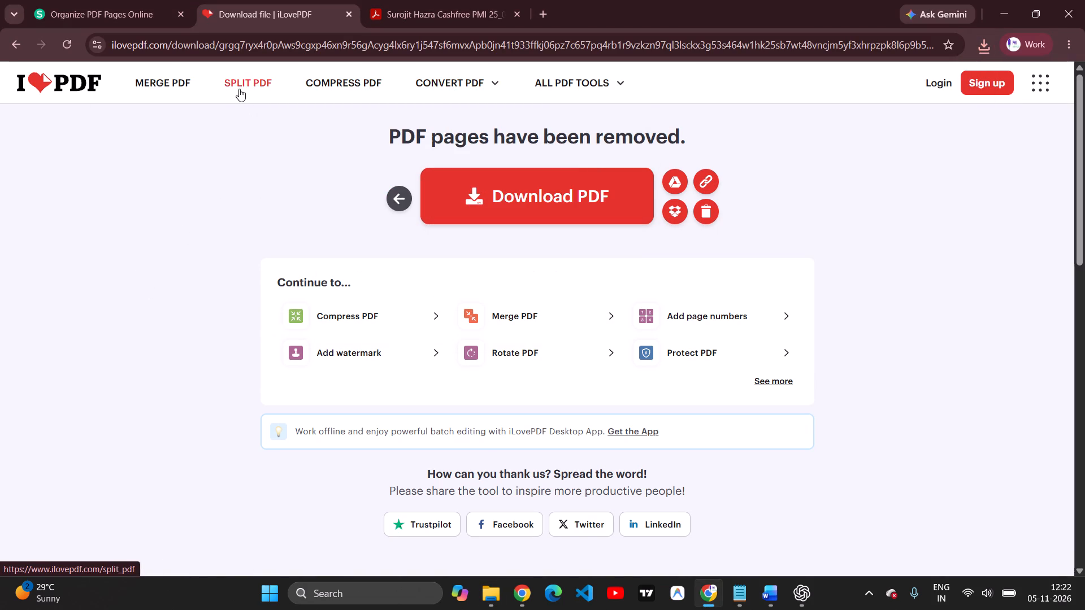
Load the surojit 1st page PDF and the newest page-removed Cashfree PDF from Downloads into the Merge PDF tool.
{"action": "left_click", "coordinate": [180, 80]}
{"action": "left_click", "coordinate": [497, 268]}
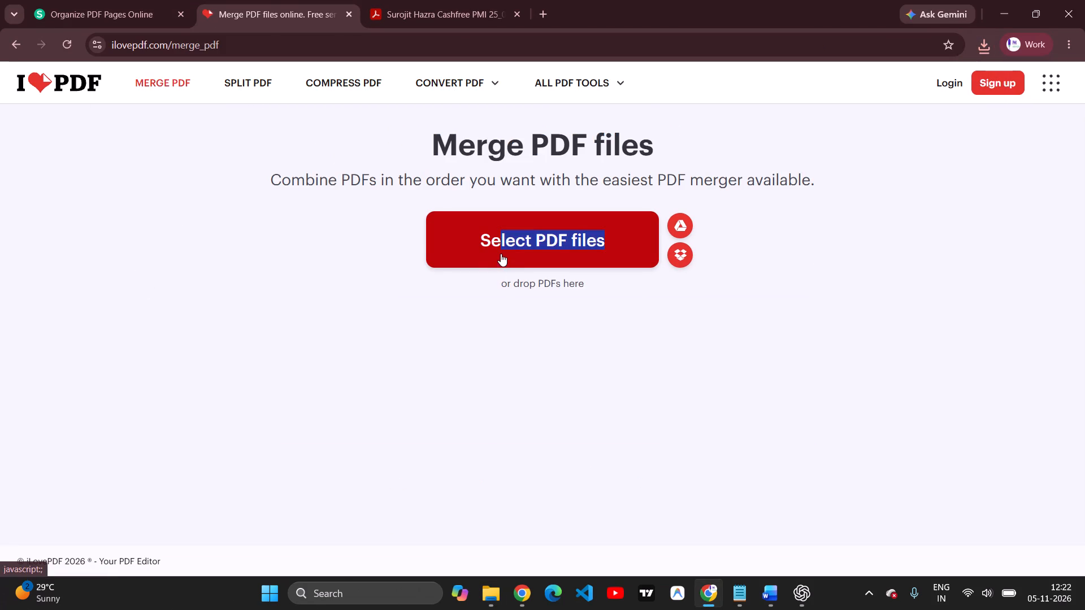
{"action": "left_click", "coordinate": [501, 253]}
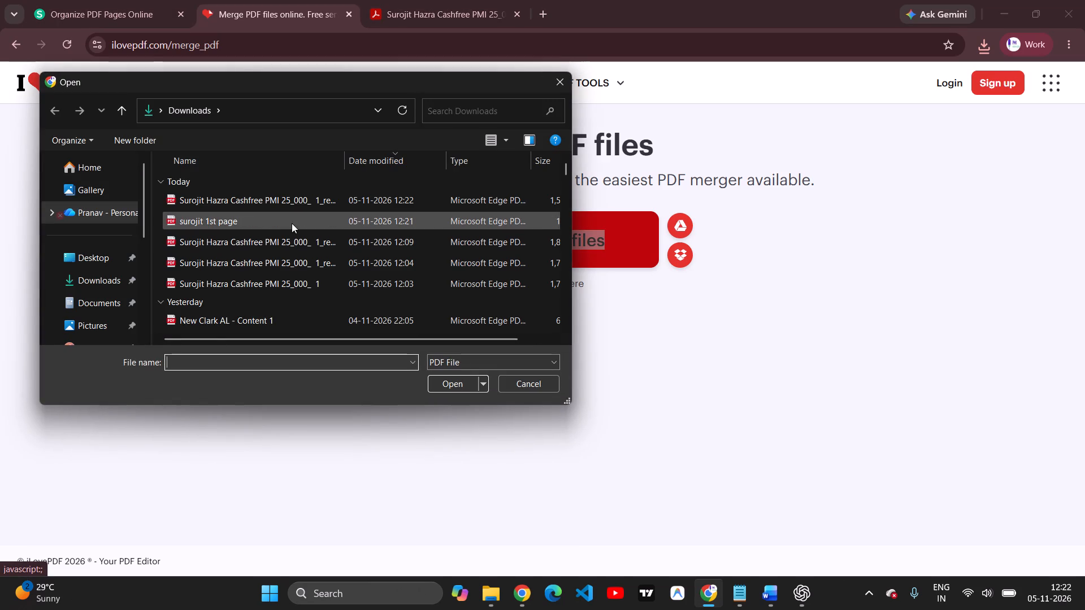
{"action": "left_click", "coordinate": [253, 220]}
{"action": "left_click", "coordinate": [268, 203], "text": "ctrl"}
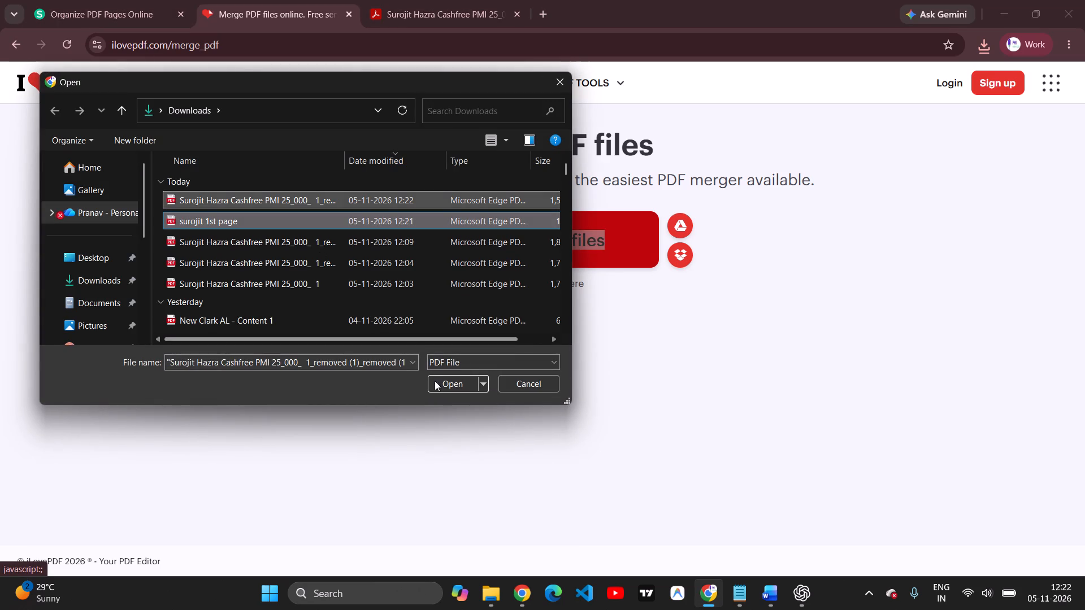
{"action": "left_click", "coordinate": [435, 384]}
Place surojit 1st page ahead of the Cashfree evidence PDF, merge the two files and download the merged PDF.
{"action": "left_click_drag", "start_coordinate": [477, 285], "coordinate": [392, 278]}
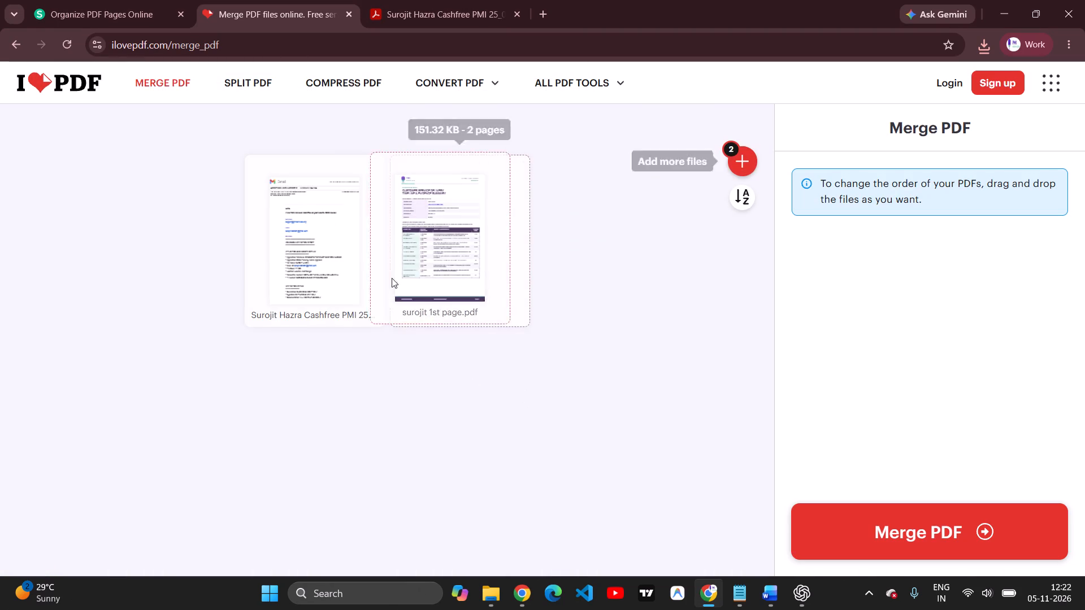
{"action": "left_click_drag", "start_coordinate": [392, 278], "coordinate": [347, 280]}
{"action": "left_click", "coordinate": [848, 532]}
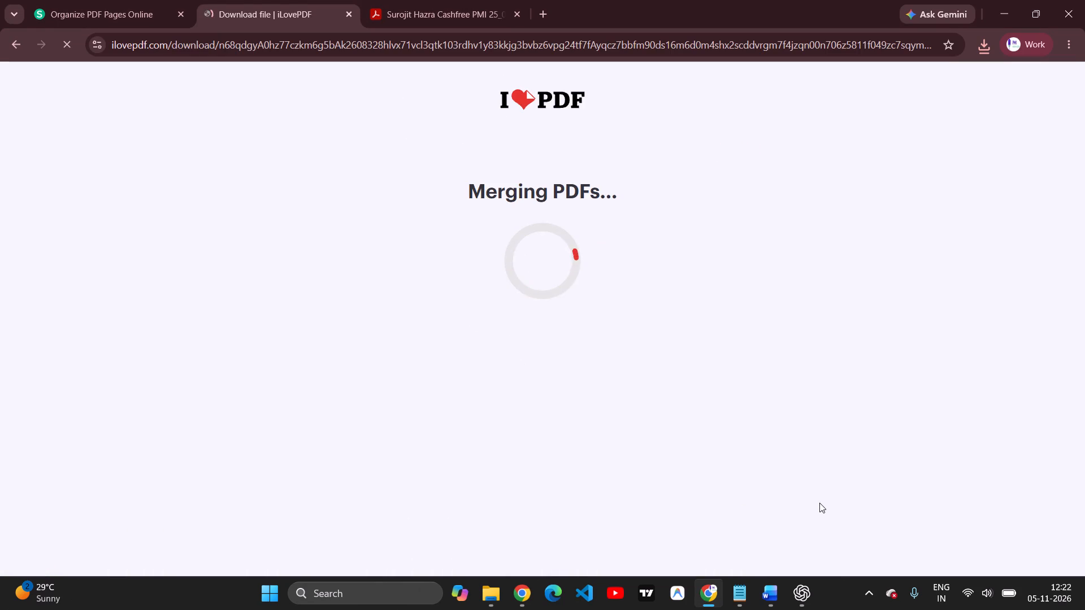
{"action": "left_click", "coordinate": [573, 220]}
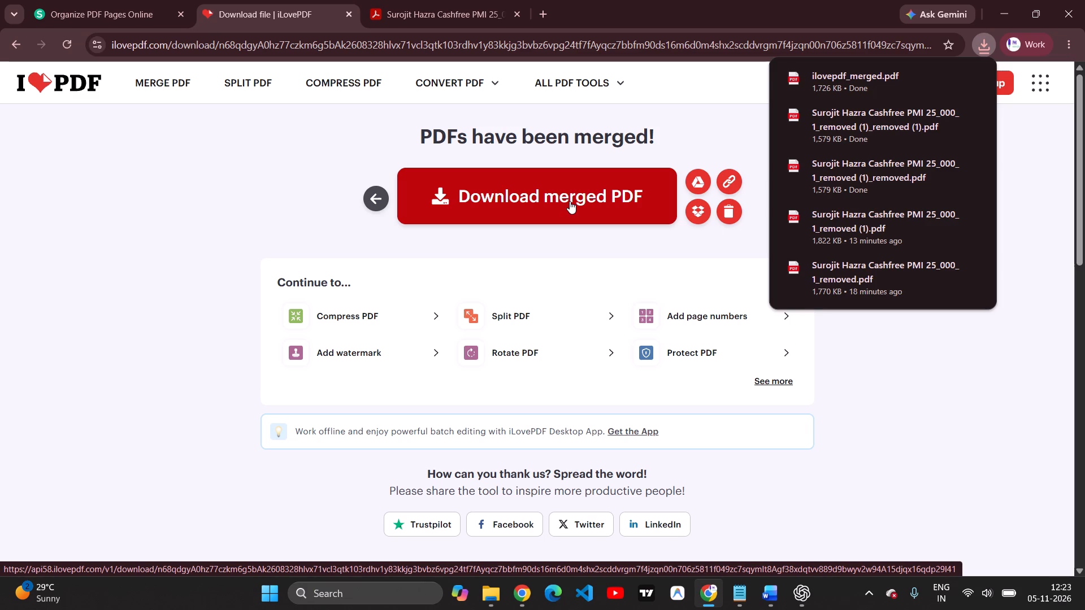
Switch to File Explorer, refresh Downloads, open ilovepdf_merged and review its pages back toward the beginning.
{"action": "scroll", "coordinate": [570, 201], "scroll_direction": "up", "scroll_amount": 1}
{"action": "scroll", "coordinate": [570, 201], "scroll_direction": "down", "scroll_amount": 3}
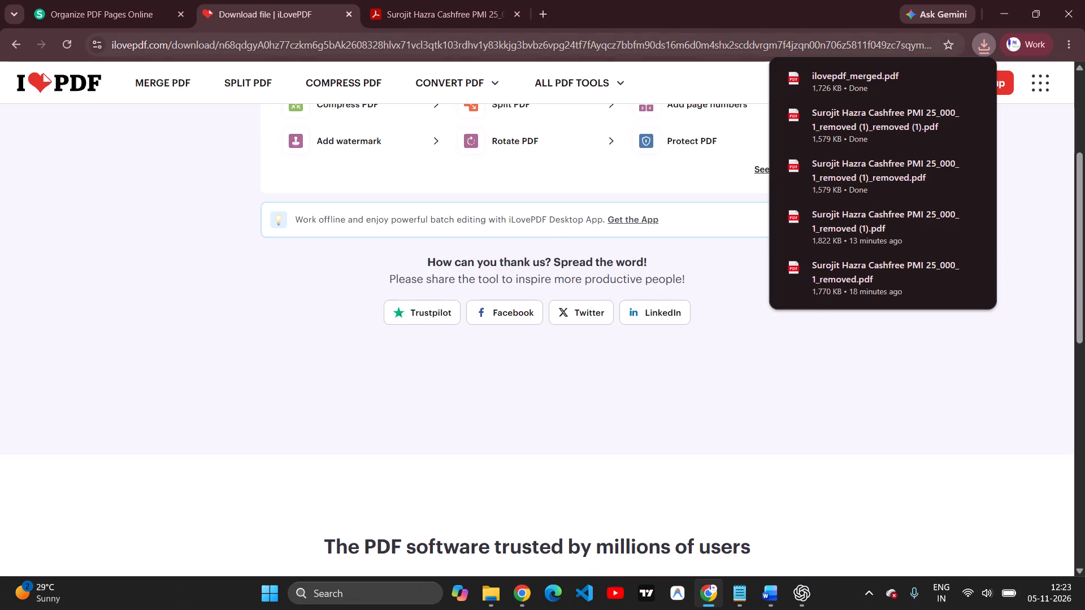
{"action": "left_click", "coordinate": [491, 596]}
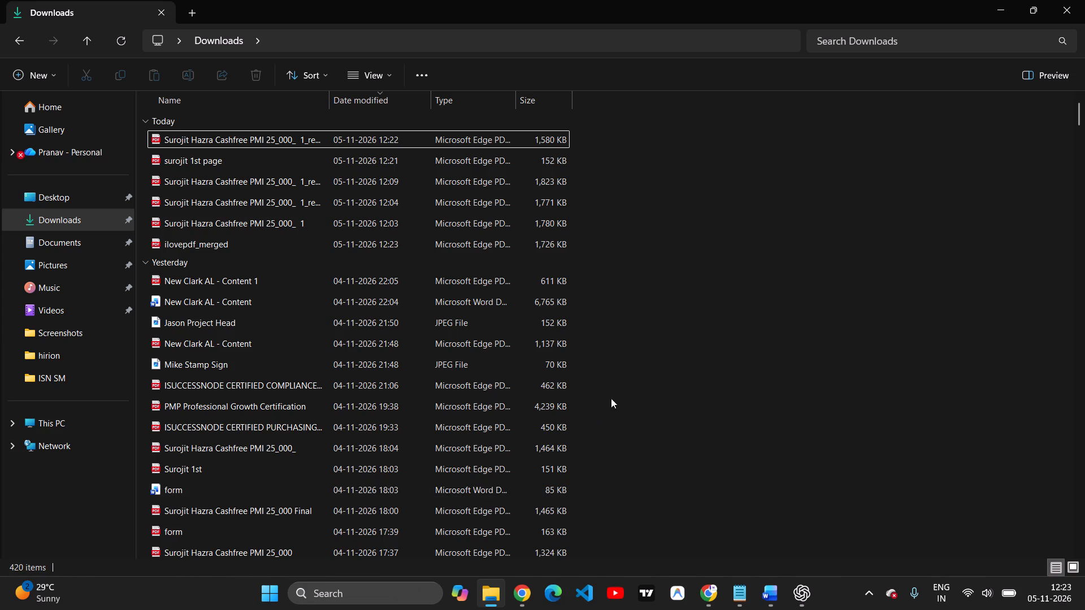
{"action": "scroll", "coordinate": [435, 291], "scroll_direction": "up", "scroll_amount": 3}
{"action": "left_click", "coordinate": [116, 34]}
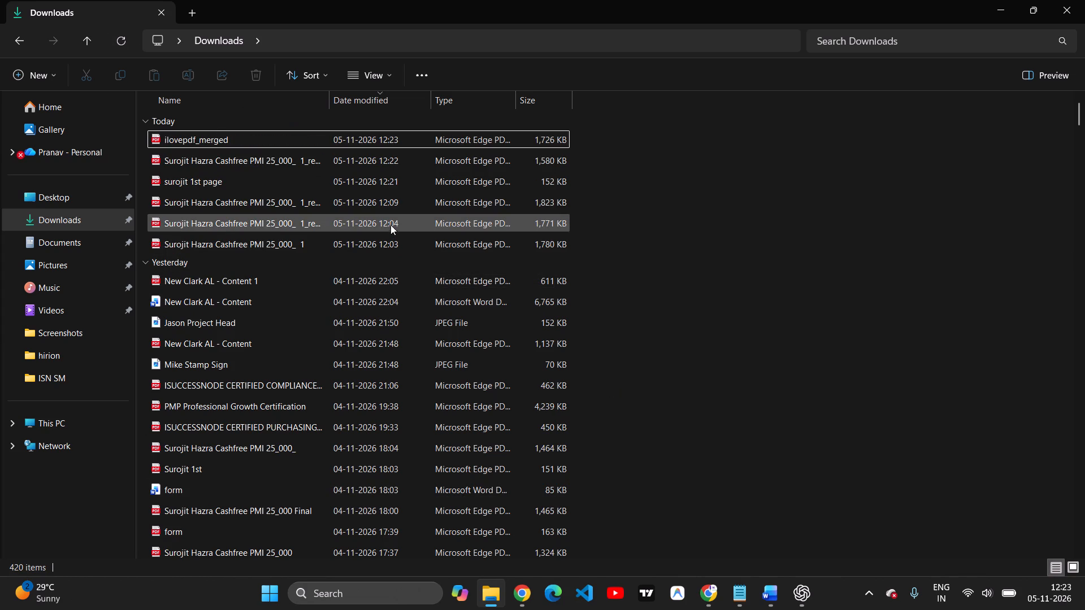
{"action": "double_click", "coordinate": [342, 150]}
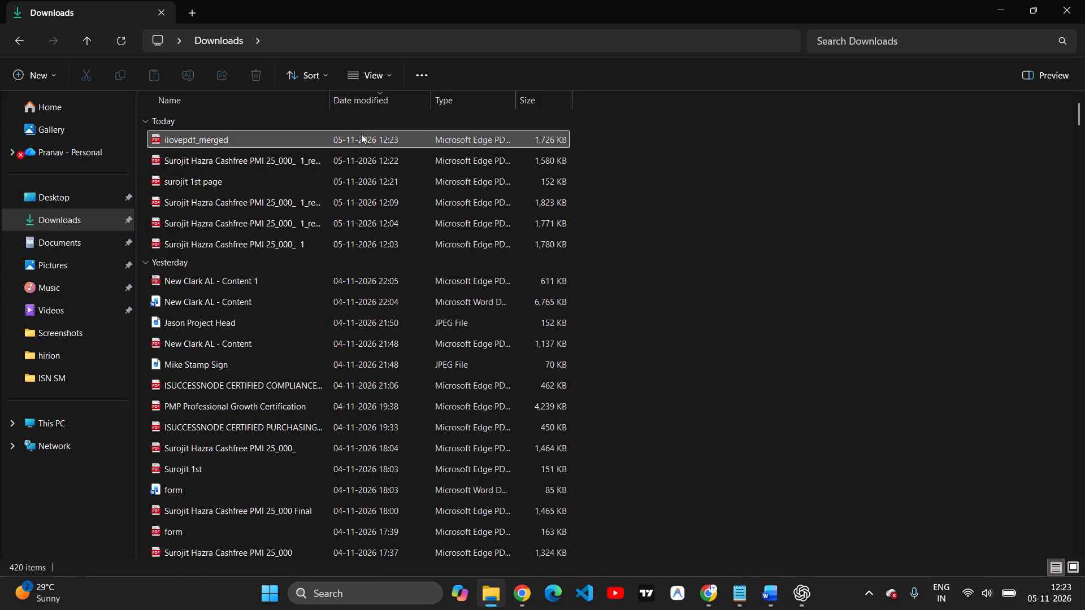
{"action": "double_click", "coordinate": [363, 132]}
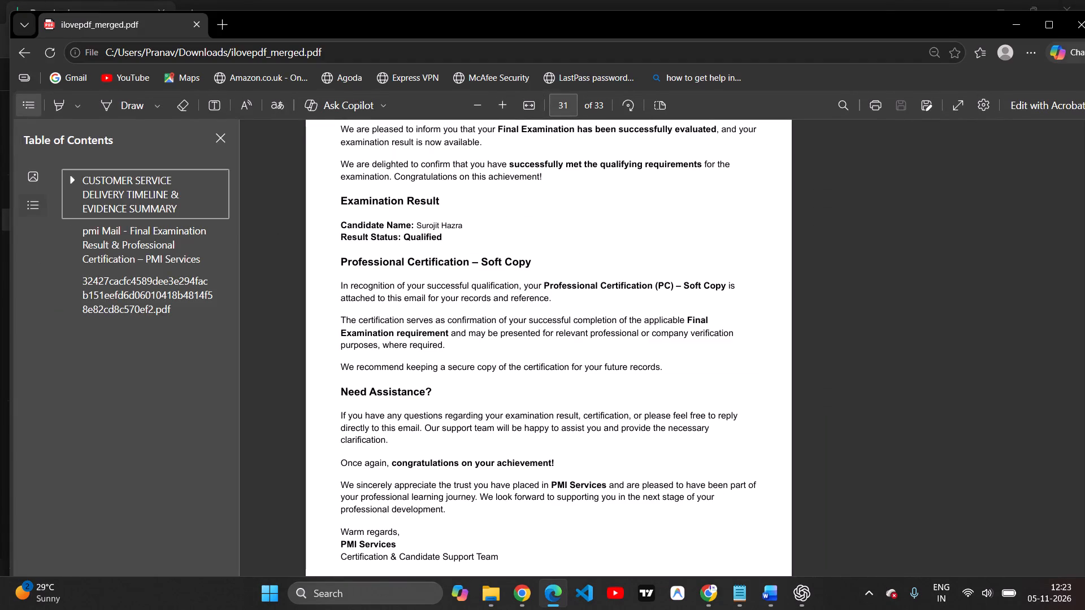
{"action": "scroll", "coordinate": [406, 242], "scroll_direction": "up", "scroll_amount": 15}
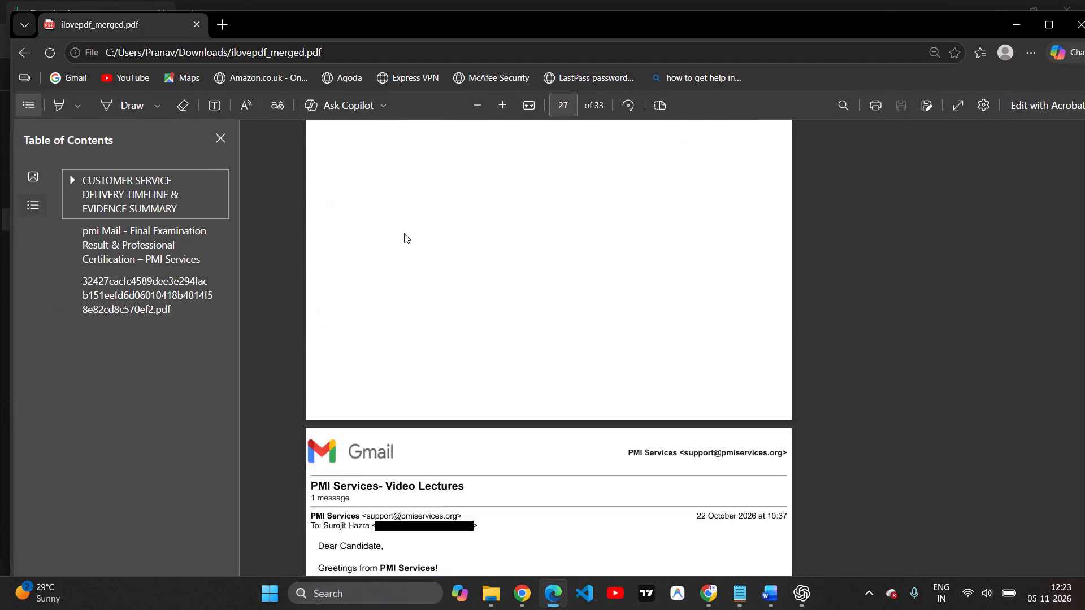
{"action": "scroll", "coordinate": [404, 233], "scroll_direction": "up", "scroll_amount": 20}
{"action": "scroll", "coordinate": [404, 233], "scroll_direction": "up", "scroll_amount": 1}
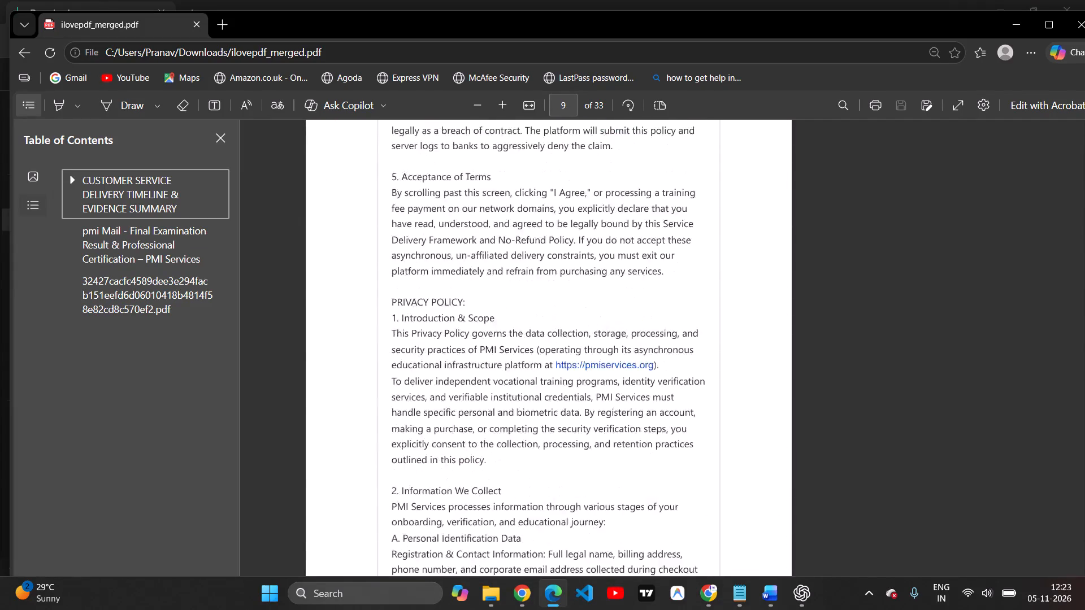
{"action": "scroll", "coordinate": [404, 226], "scroll_direction": "up", "scroll_amount": 6}
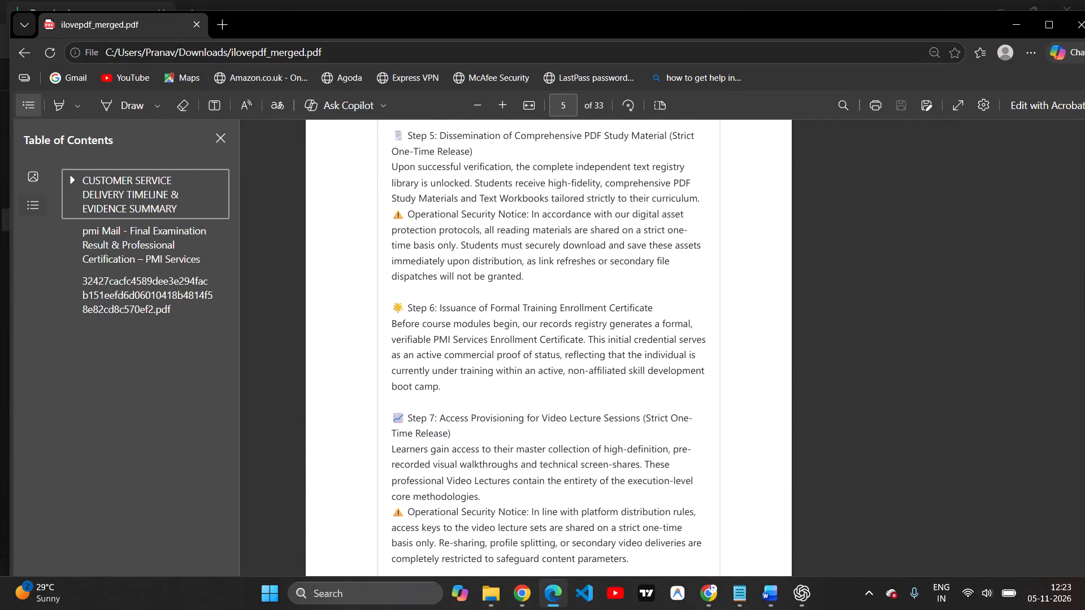
Examine the merged PDF's service delivery timeline, evidence page references, submission summary and supporting pages through to its final page.
{"action": "scroll", "coordinate": [404, 226], "scroll_direction": "up", "scroll_amount": 5}
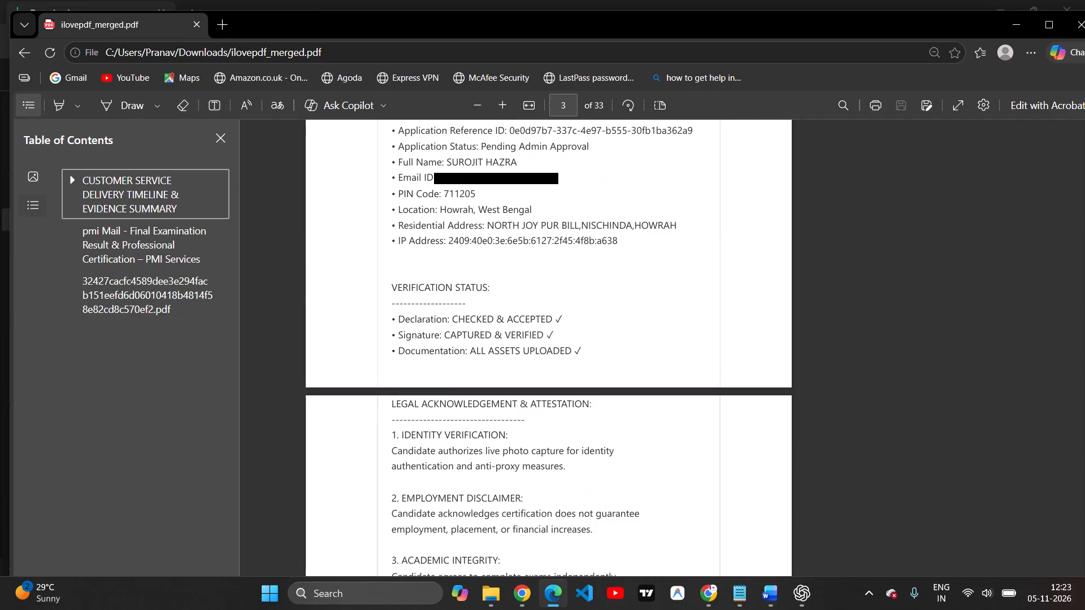
{"action": "left_click", "coordinate": [404, 230]}
{"action": "scroll", "coordinate": [404, 230], "scroll_direction": "down", "scroll_amount": 1}
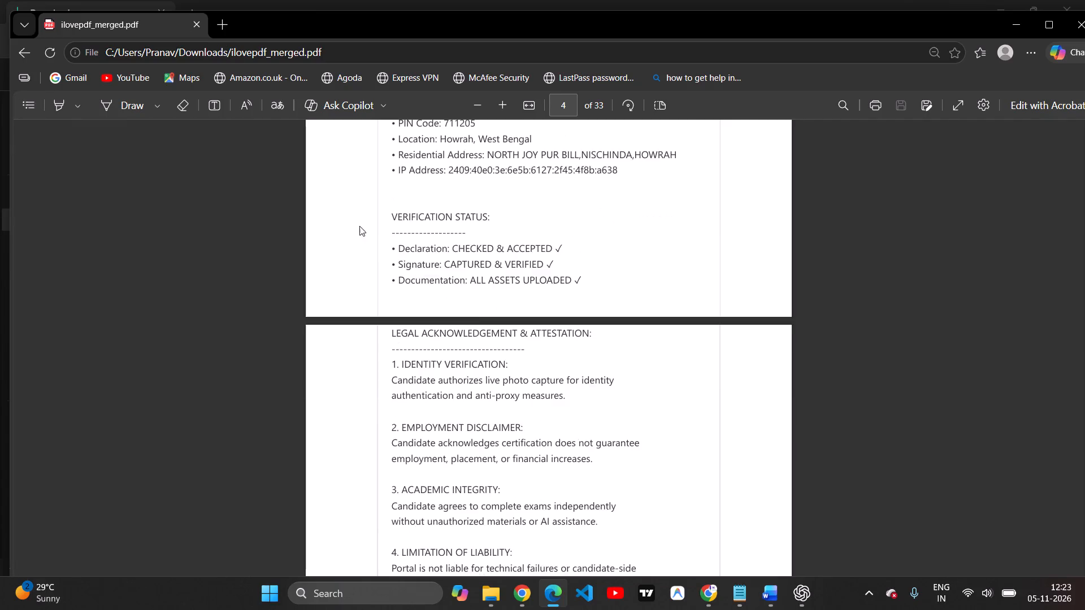
{"action": "scroll", "coordinate": [370, 224], "scroll_direction": "up", "scroll_amount": 12}
{"action": "scroll", "coordinate": [490, 247], "scroll_direction": "up", "scroll_amount": 2}
{"action": "scroll", "coordinate": [491, 247], "scroll_direction": "down", "scroll_amount": 1}
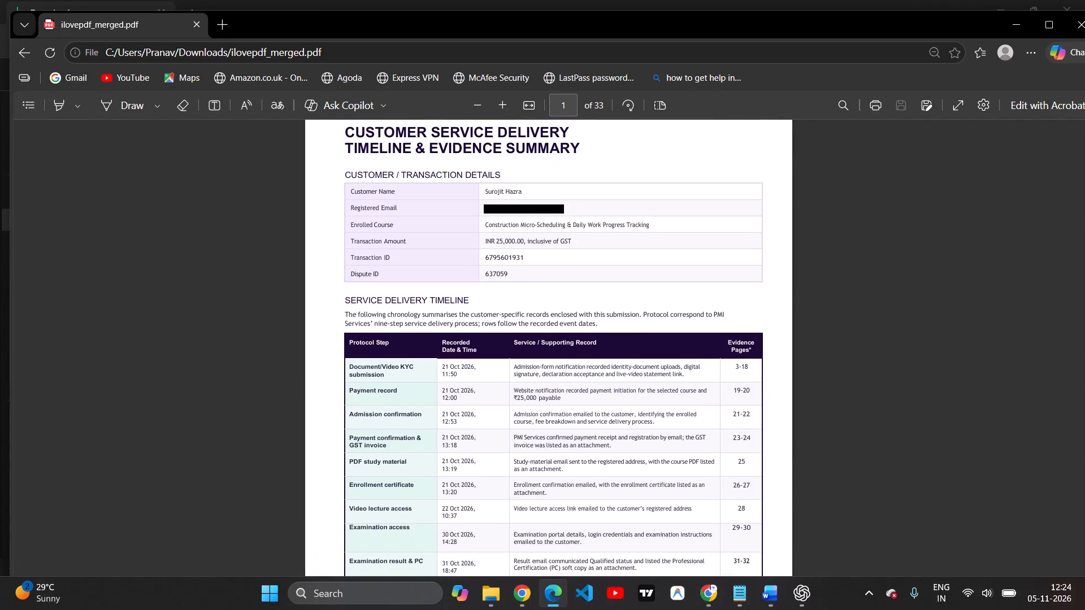
{"action": "scroll", "coordinate": [491, 247], "scroll_direction": "down", "scroll_amount": 3}
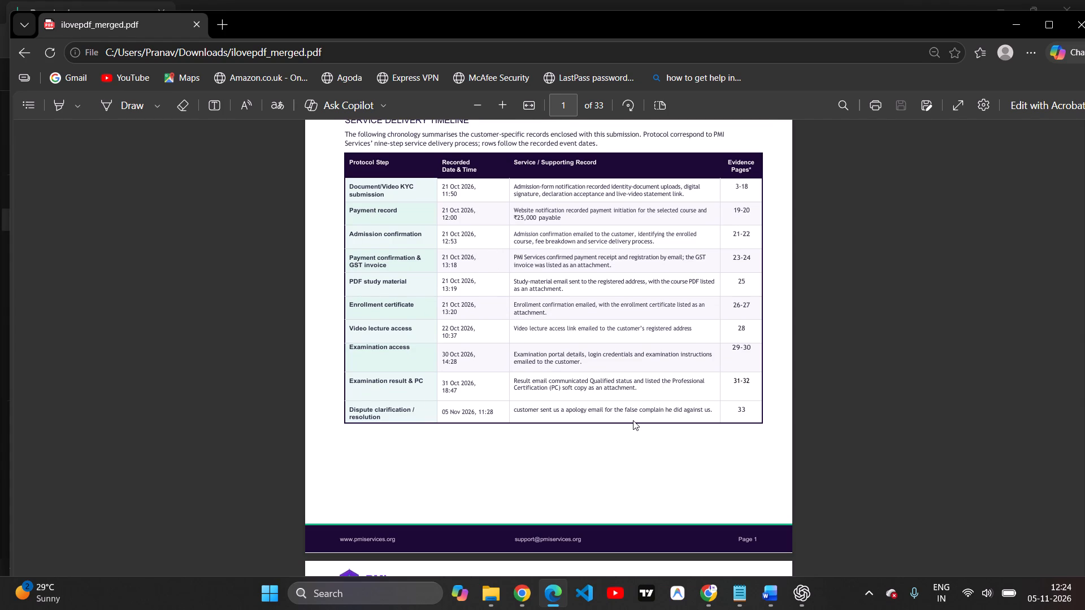
{"action": "scroll", "coordinate": [578, 413], "scroll_direction": "down", "scroll_amount": 2}
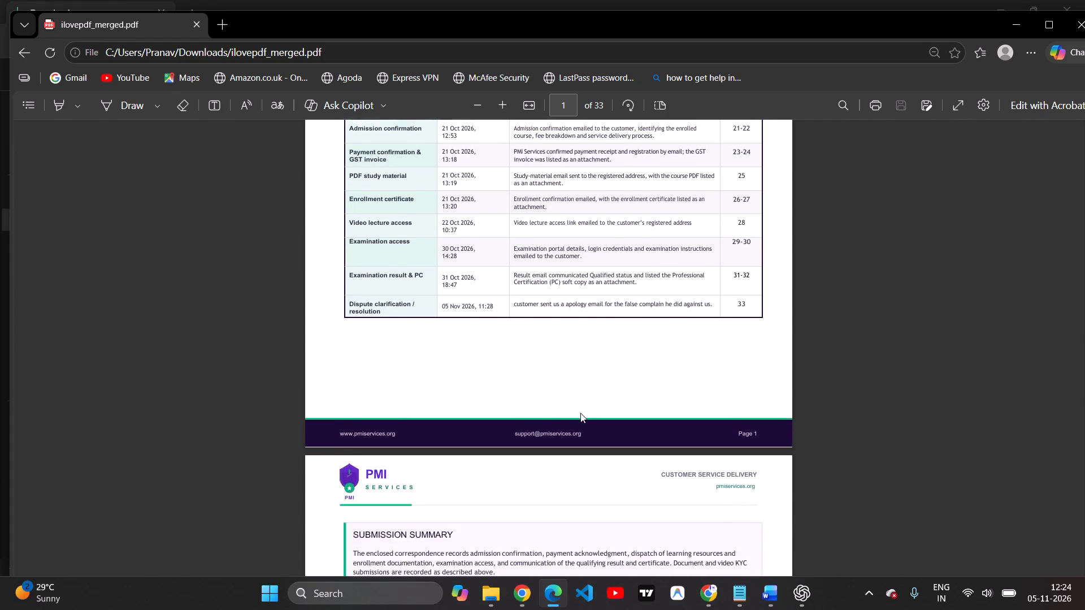
{"action": "scroll", "coordinate": [580, 413], "scroll_direction": "down", "scroll_amount": 2}
{"action": "scroll", "coordinate": [587, 406], "scroll_direction": "up", "scroll_amount": 1}
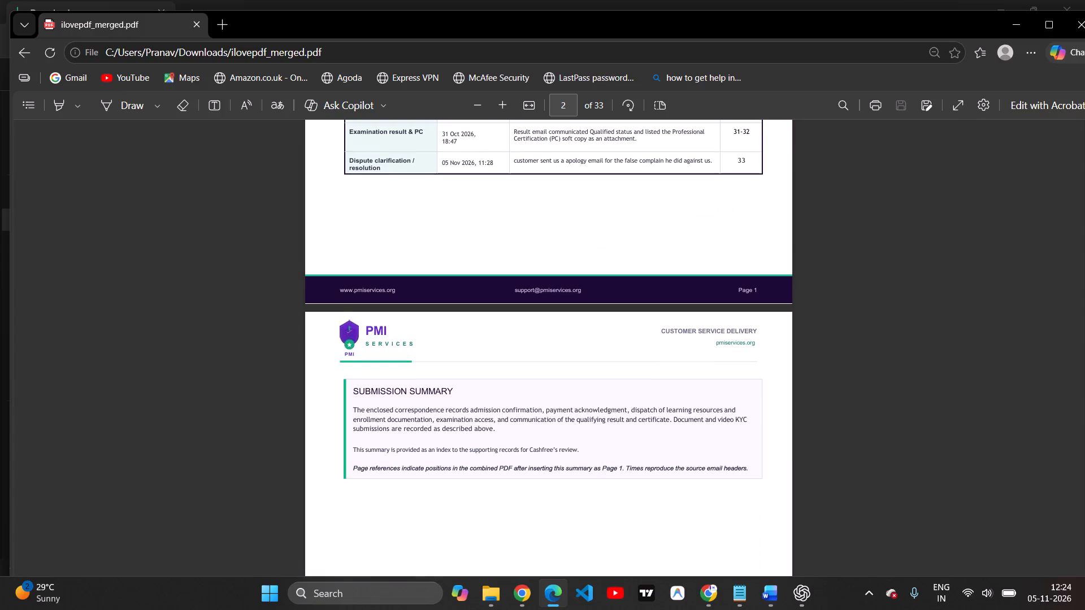
{"action": "scroll", "coordinate": [588, 404], "scroll_direction": "down", "scroll_amount": 20}
{"action": "scroll", "coordinate": [588, 404], "scroll_direction": "down", "scroll_amount": 17}
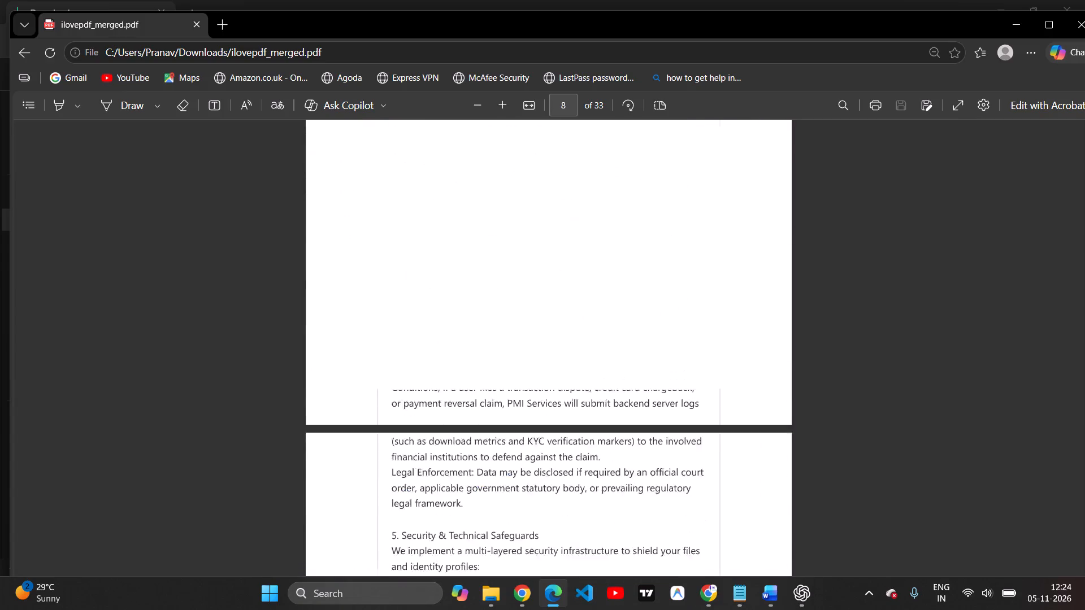
{"action": "scroll", "coordinate": [588, 404], "scroll_direction": "down", "scroll_amount": 20}
{"action": "scroll", "coordinate": [588, 404], "scroll_direction": "down", "scroll_amount": 12}
Read the customer's dispute apology email on page 33 of the merged PDF and close the document.
{"action": "scroll", "coordinate": [588, 404], "scroll_direction": "up", "scroll_amount": 1}
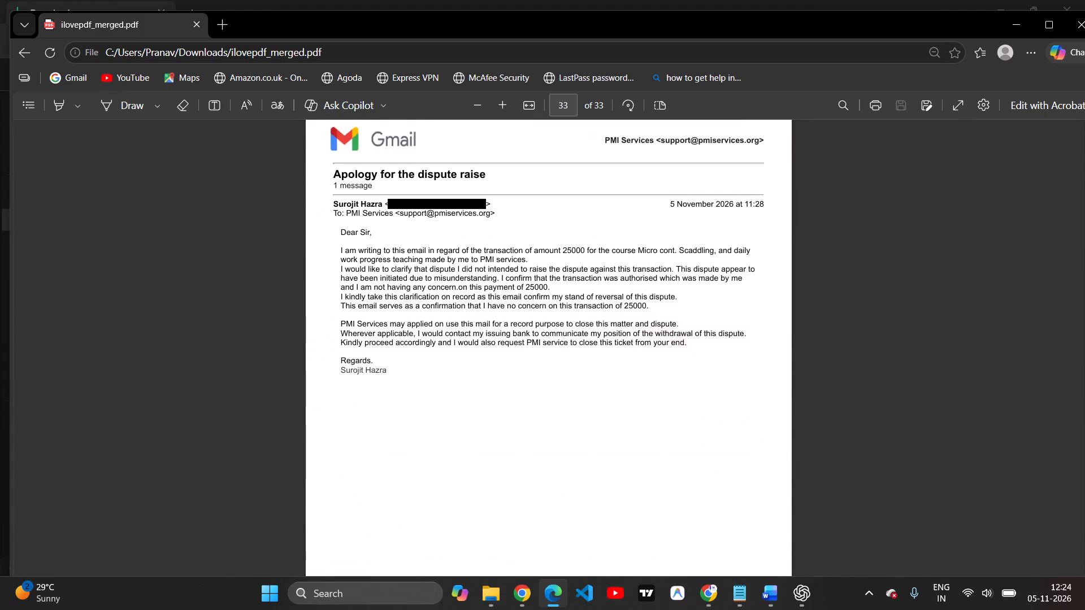
{"action": "scroll", "coordinate": [588, 404], "scroll_direction": "up", "scroll_amount": 1}
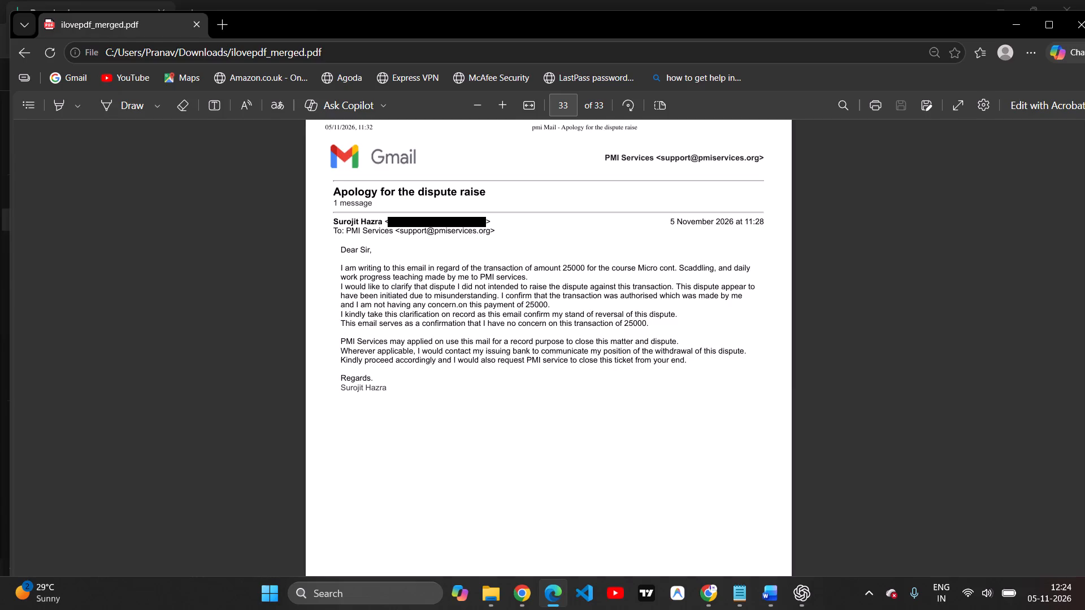
{"action": "scroll", "coordinate": [667, 264], "scroll_direction": "down", "scroll_amount": 1}
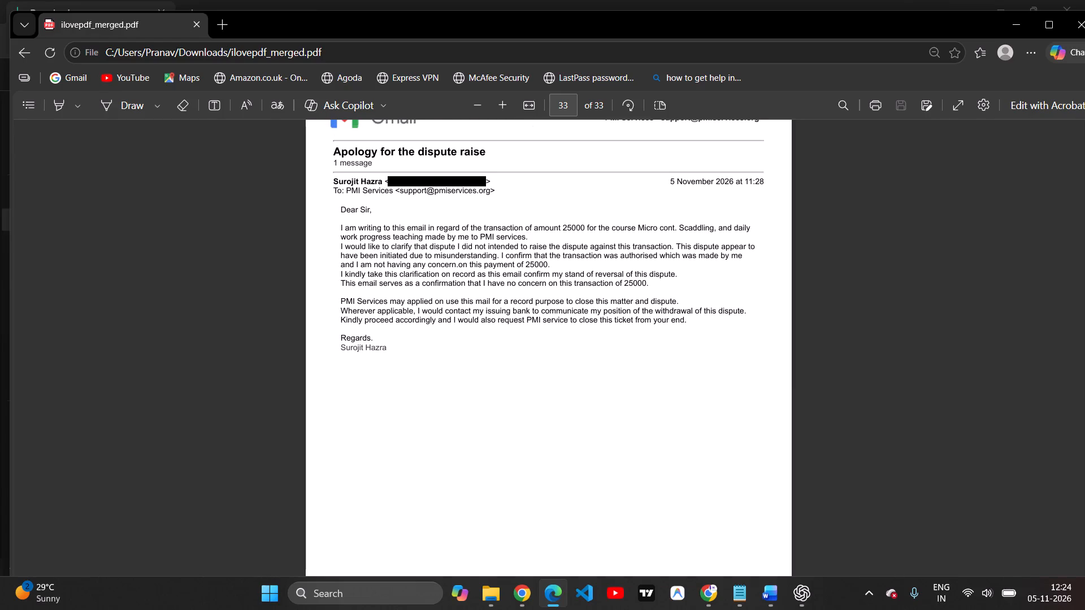
{"action": "scroll", "coordinate": [678, 250], "scroll_direction": "down", "scroll_amount": 1}
{"action": "scroll", "coordinate": [516, 226], "scroll_direction": "down", "scroll_amount": 1}
{"action": "left_click_drag", "start_coordinate": [526, 223], "coordinate": [624, 228]}
{"action": "scroll", "coordinate": [624, 228], "scroll_direction": "down", "scroll_amount": 1}
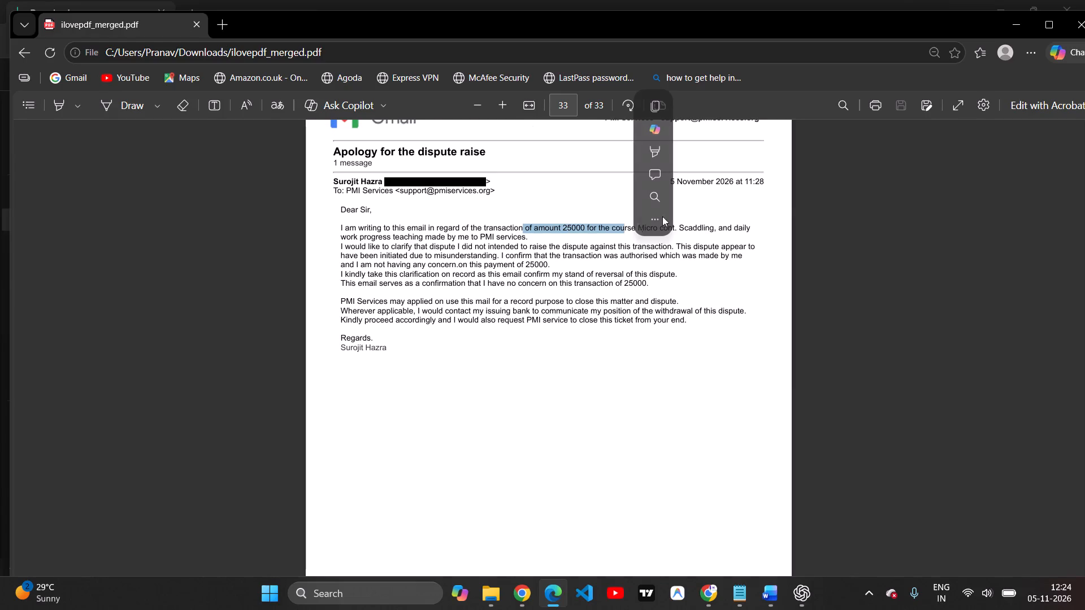
{"action": "scroll", "coordinate": [779, 216], "scroll_direction": "down", "scroll_amount": 1}
{"action": "left_click", "coordinate": [739, 220]}
{"action": "left_click_drag", "start_coordinate": [637, 219], "coordinate": [682, 223]}
{"action": "scroll", "coordinate": [653, 219], "scroll_direction": "down", "scroll_amount": 2}
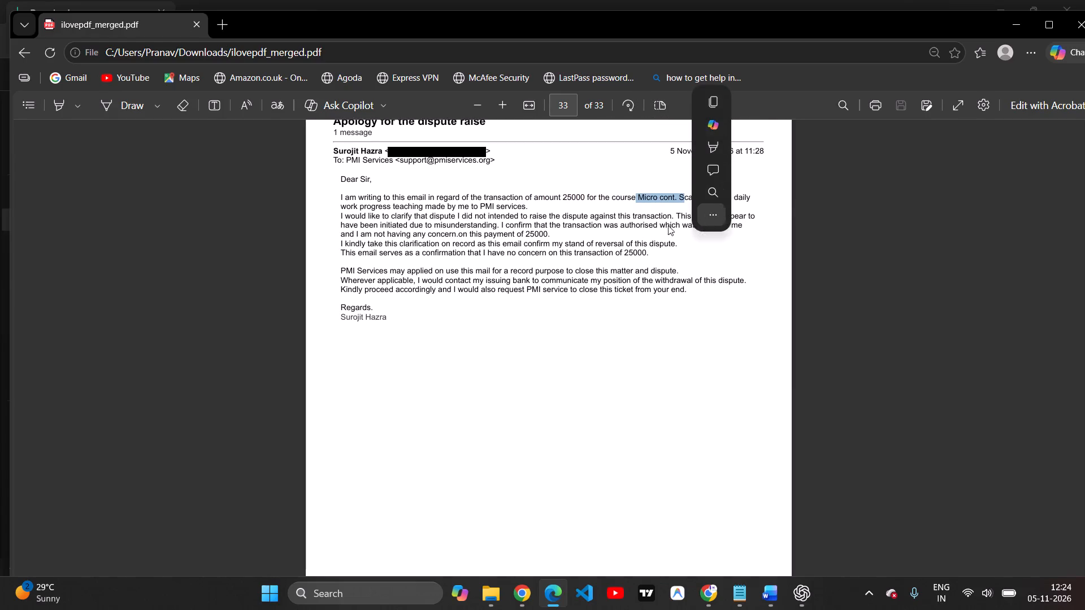
{"action": "scroll", "coordinate": [668, 225], "scroll_direction": "down", "scroll_amount": 1}
{"action": "left_click_drag", "start_coordinate": [410, 220], "coordinate": [437, 213]}
{"action": "left_click_drag", "start_coordinate": [479, 214], "coordinate": [492, 213]}
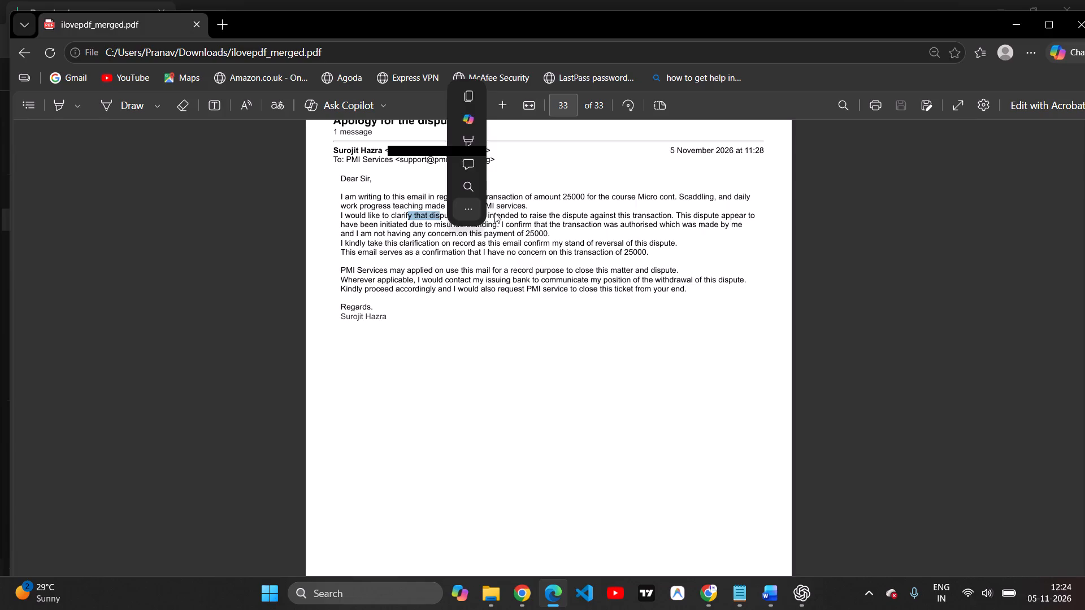
{"action": "left_click_drag", "start_coordinate": [507, 212], "coordinate": [683, 220]}
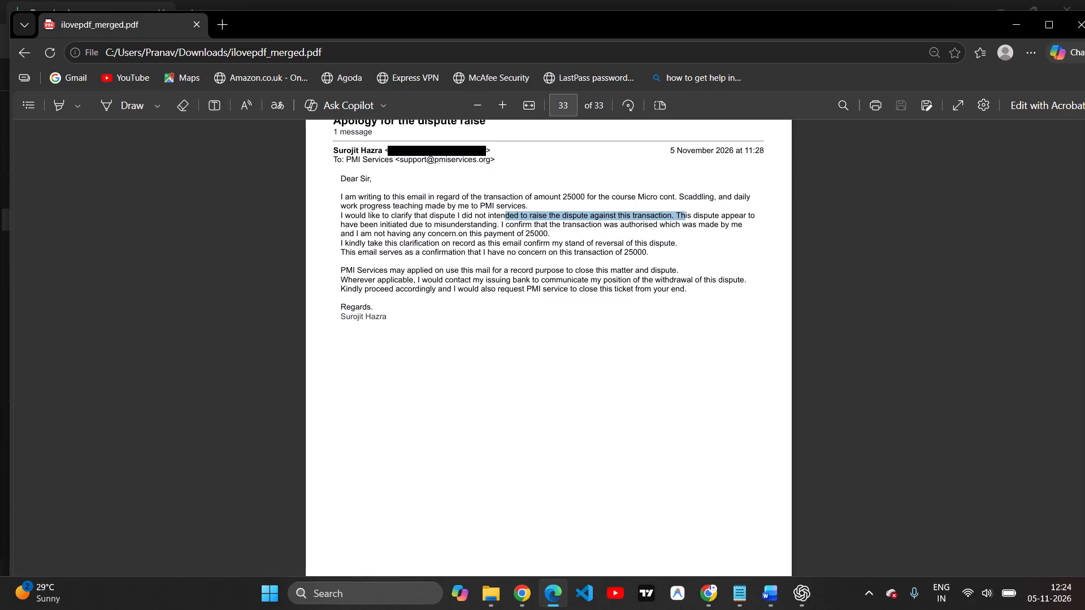
{"action": "left_click_drag", "start_coordinate": [683, 220], "coordinate": [491, 222]}
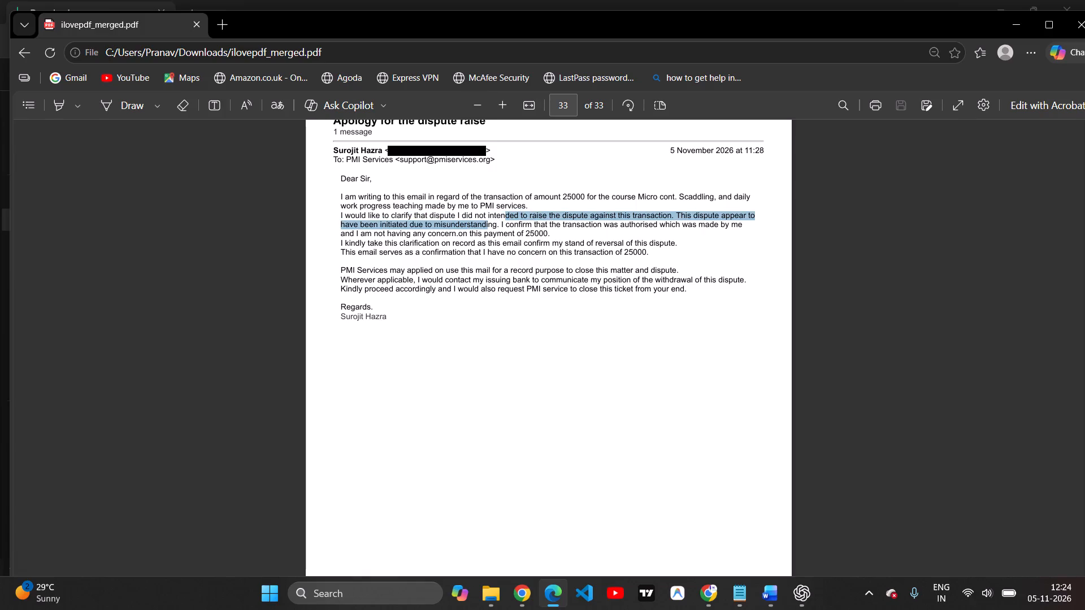
{"action": "left_click_drag", "start_coordinate": [491, 222], "coordinate": [633, 221]}
{"action": "left_click", "coordinate": [1083, 33]}
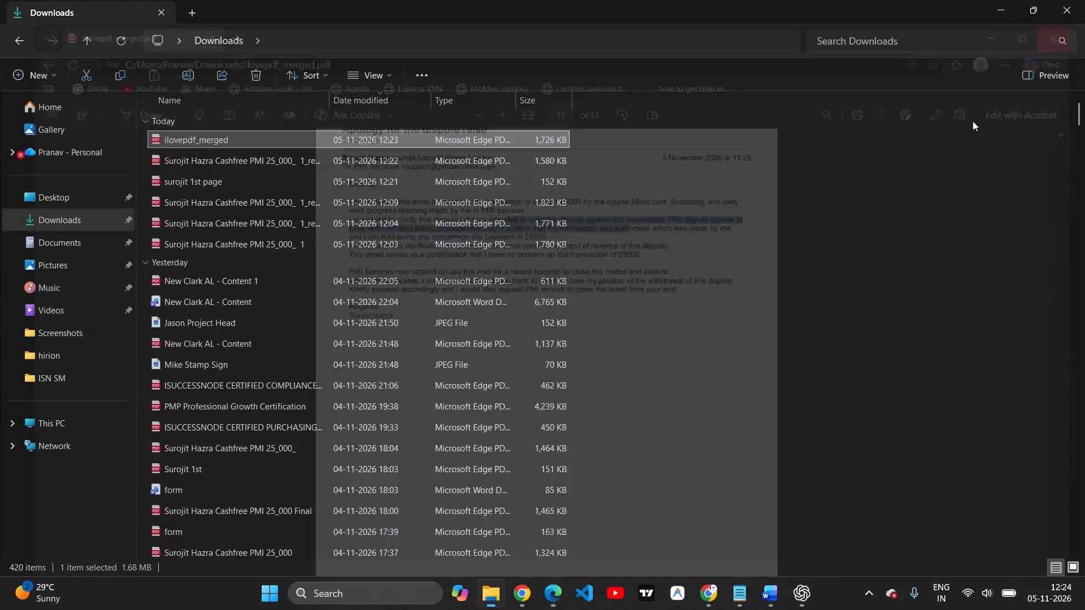
Switch to Cliq and read the replies in the Backend Team thread about VC timing, returning to the channel.
{"action": "key", "text": "alt+Tab"}
{"action": "left_click", "coordinate": [491, 375], "text": "alt"}
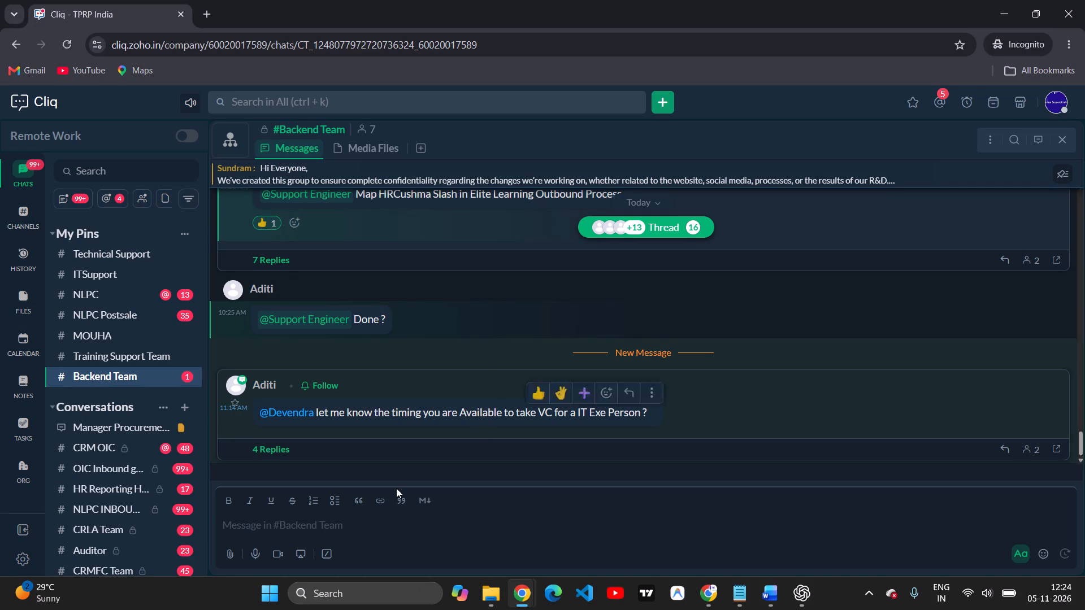
{"action": "scroll", "coordinate": [324, 509], "scroll_direction": "down", "scroll_amount": 3}
{"action": "left_click", "coordinate": [264, 450]}
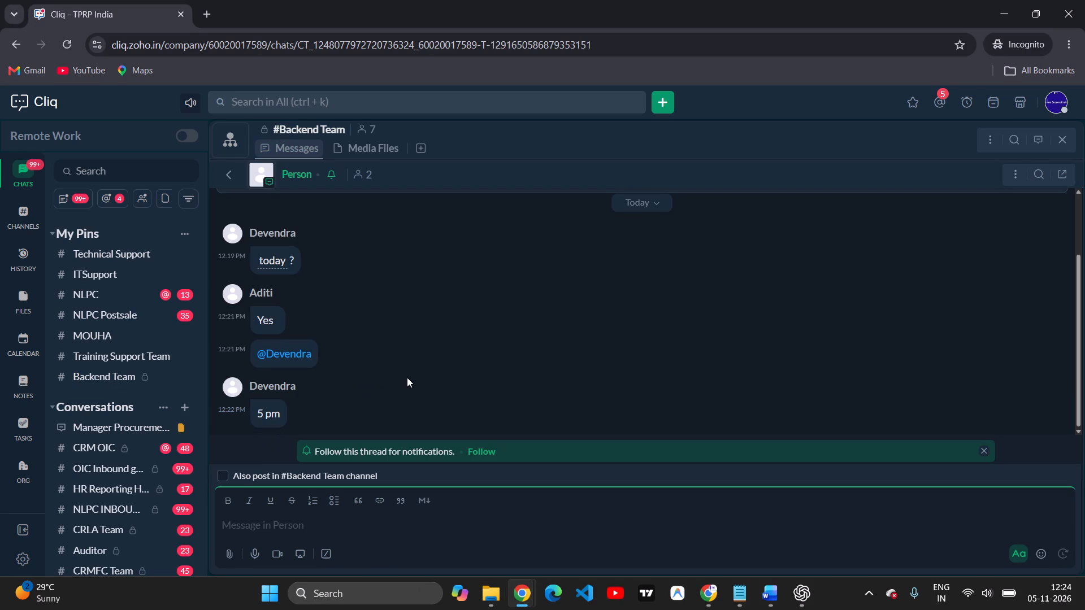
{"action": "left_click", "coordinate": [228, 180]}
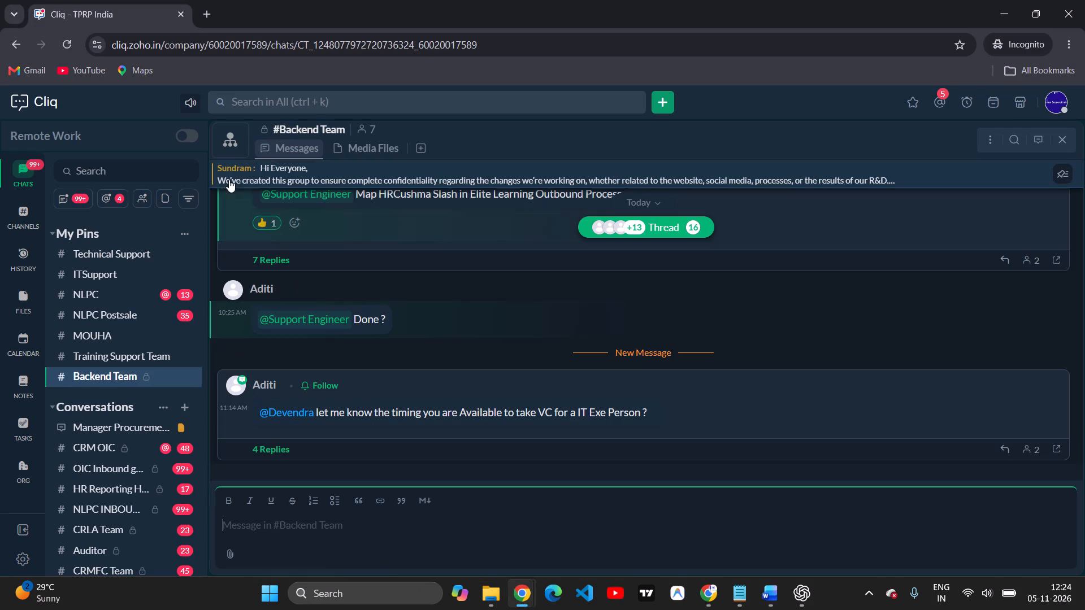
Start a file upload from the computer in the Backend Team channel.
{"action": "left_click", "coordinate": [233, 556]}
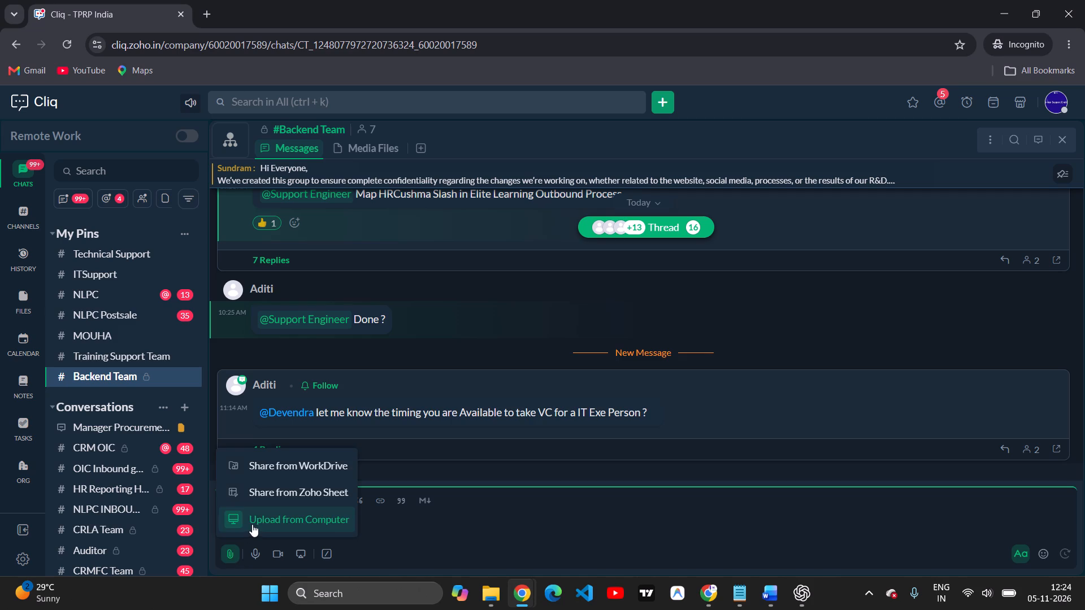
{"action": "left_click", "coordinate": [252, 524]}
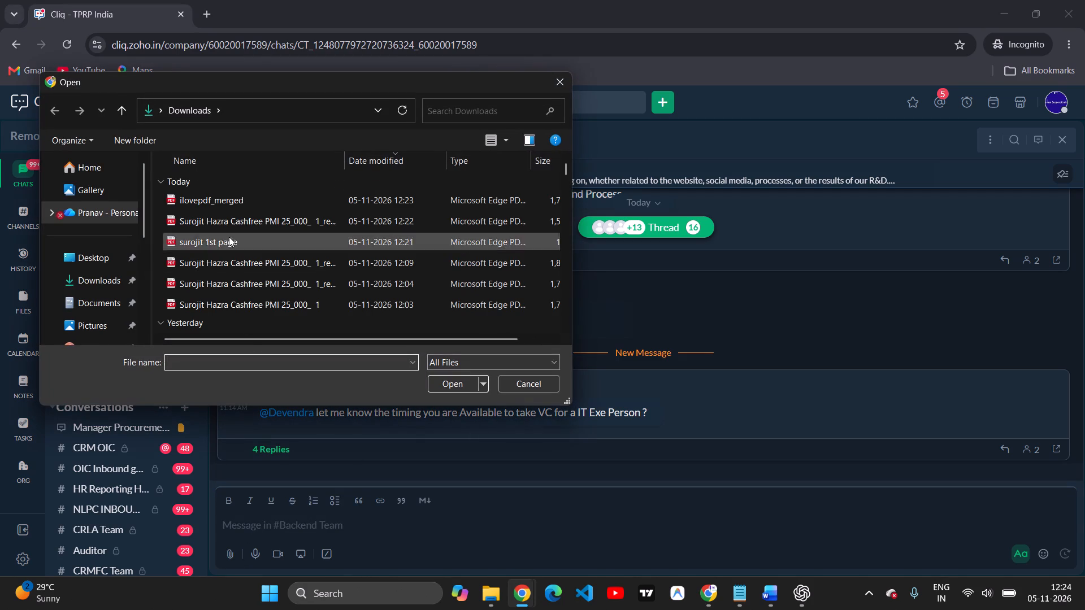
Copy the base name ending in "Cashfree PMI 25_000_ 1" from the customer's 12:22 PDF, leaving out the "_removed" suffixes.
{"action": "left_click", "coordinate": [237, 198]}
{"action": "left_click", "coordinate": [275, 216]}
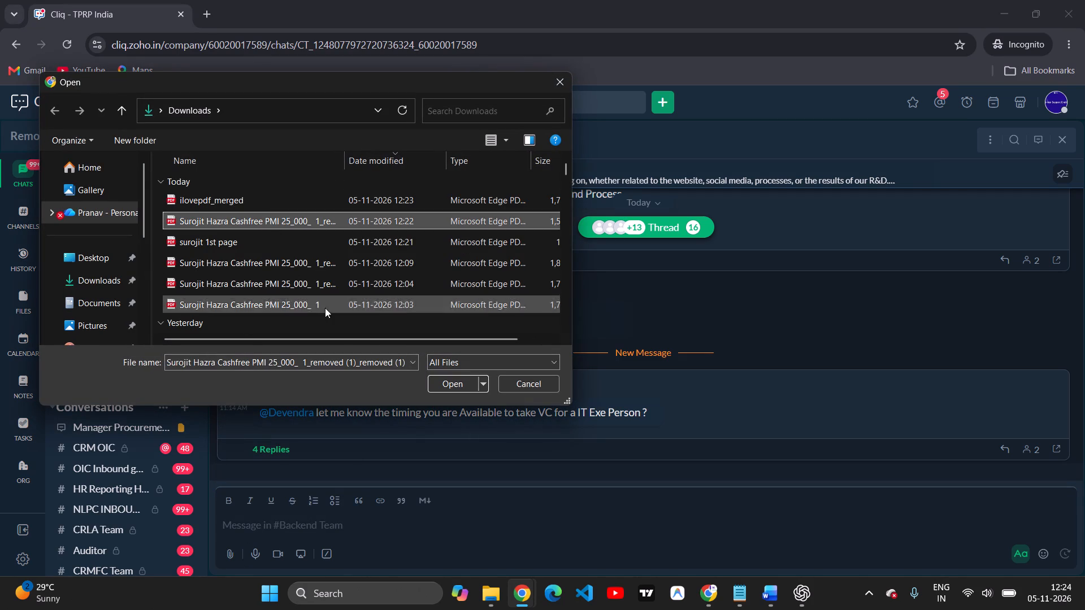
{"action": "left_click", "coordinate": [293, 364]}
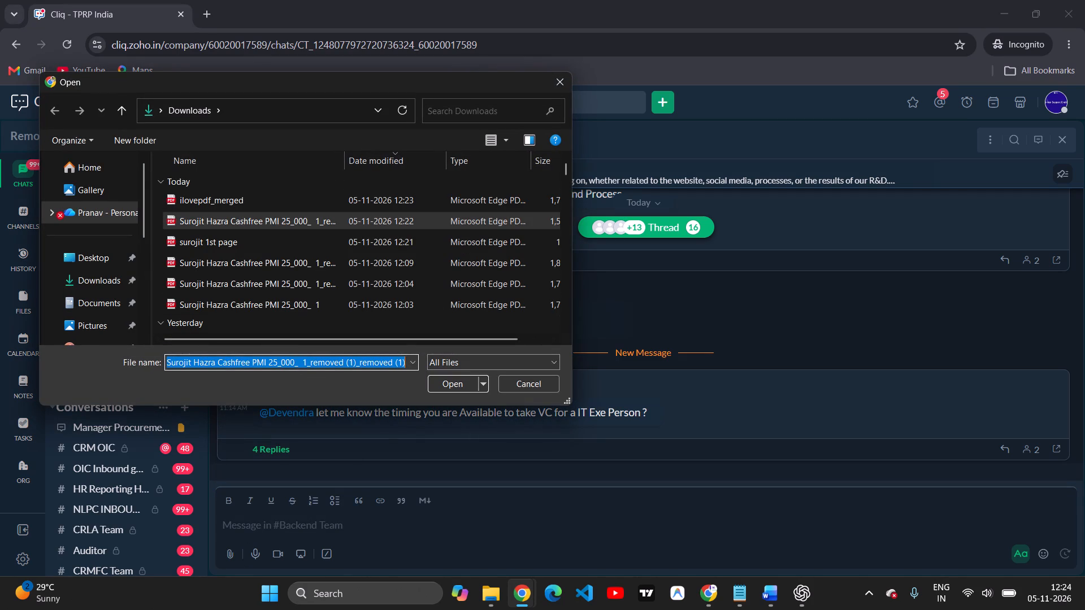
{"action": "left_click", "coordinate": [308, 364]}
{"action": "left_click_drag", "start_coordinate": [308, 364], "coordinate": [186, 361]}
{"action": "left_click", "coordinate": [268, 365]}
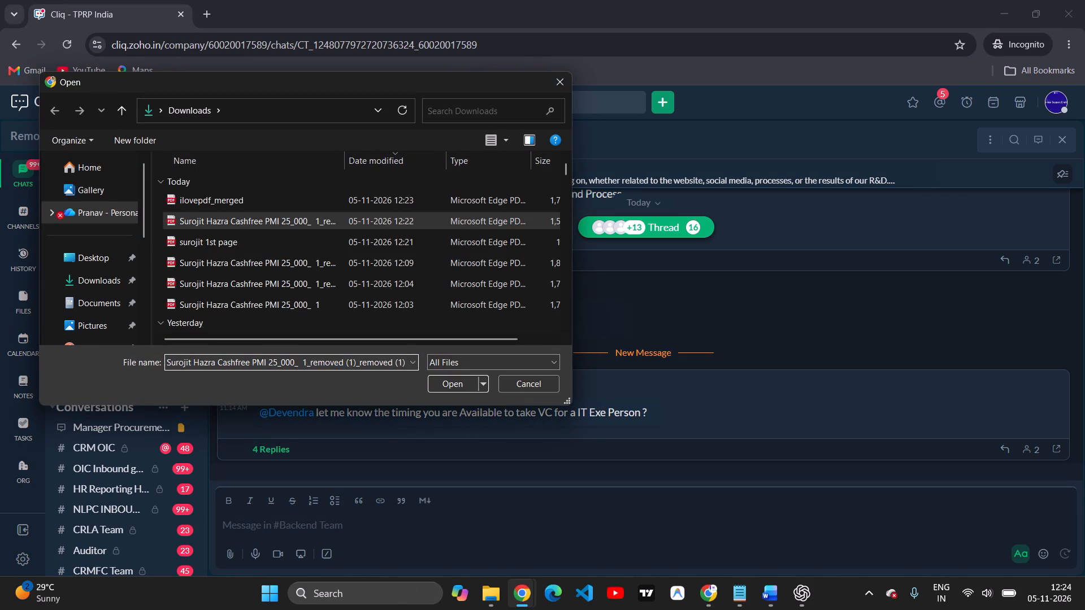
{"action": "left_click_drag", "start_coordinate": [307, 364], "coordinate": [154, 361]}
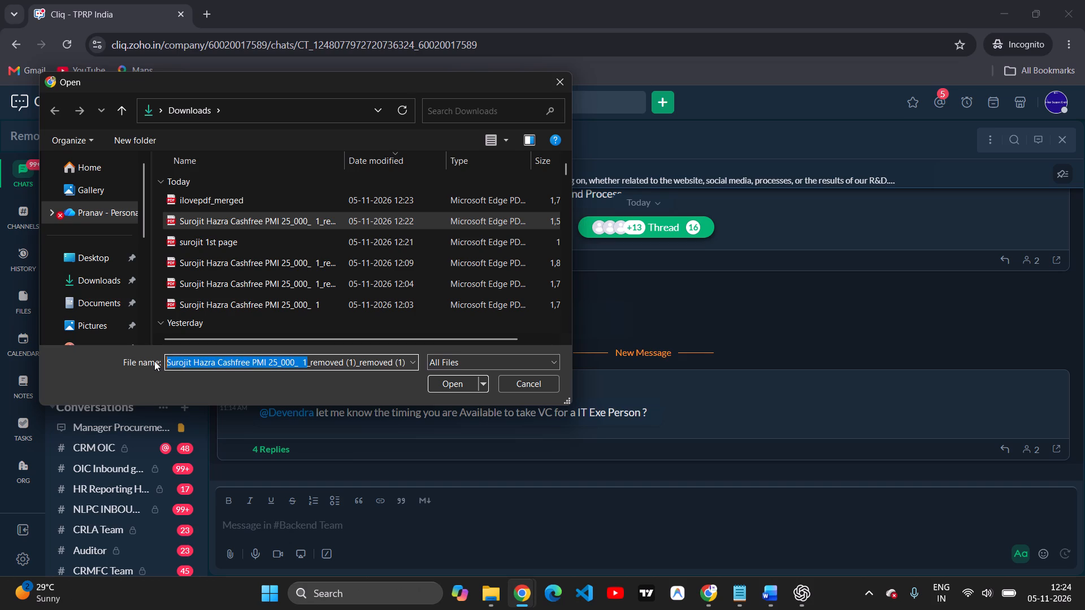
{"action": "key", "text": "ctrl+c"}
Clear the leftover file name and attach the ilovepdf_merged PDF from Downloads to the Backend Team upload.
{"action": "key", "text": "BackSpace"}
{"action": "left_click", "coordinate": [333, 363]}
{"action": "key", "text": "BackSpace"}
{"action": "key", "text": "BackSpace"}
{"action": "key", "text": "BackSpace"}
{"action": "key", "text": "BackSpace"}
{"action": "key", "text": "BackSpace"}
{"action": "key", "text": "BackSpace"}
{"action": "key", "text": "BackSpace"}
{"action": "key", "text": "BackSpace"}
{"action": "key", "text": "BackSpace"}
{"action": "key", "text": "BackSpace"}
{"action": "key", "text": "BackSpace"}
{"action": "key", "text": "BackSpace"}
{"action": "key", "text": "BackSpace"}
{"action": "key", "text": "BackSpace"}
{"action": "key", "text": "BackSpace"}
{"action": "key", "text": "BackSpace"}
{"action": "key", "text": "BackSpace"}
{"action": "key", "text": "BackSpace"}
{"action": "key", "text": "BackSpace"}
{"action": "key", "text": "BackSpace"}
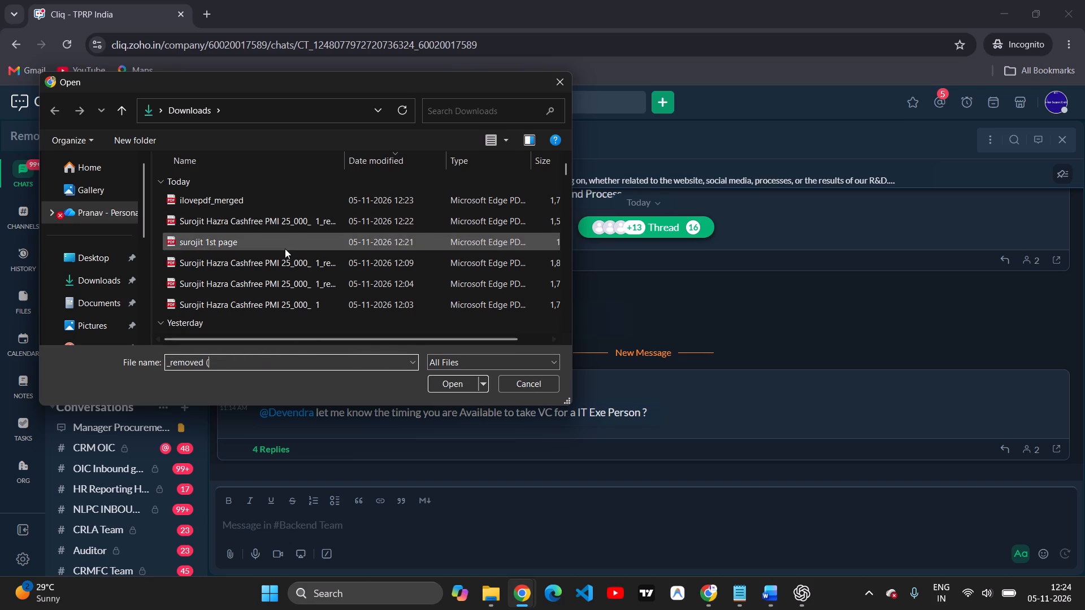
{"action": "left_click", "coordinate": [287, 194]}
{"action": "left_click", "coordinate": [441, 387]}
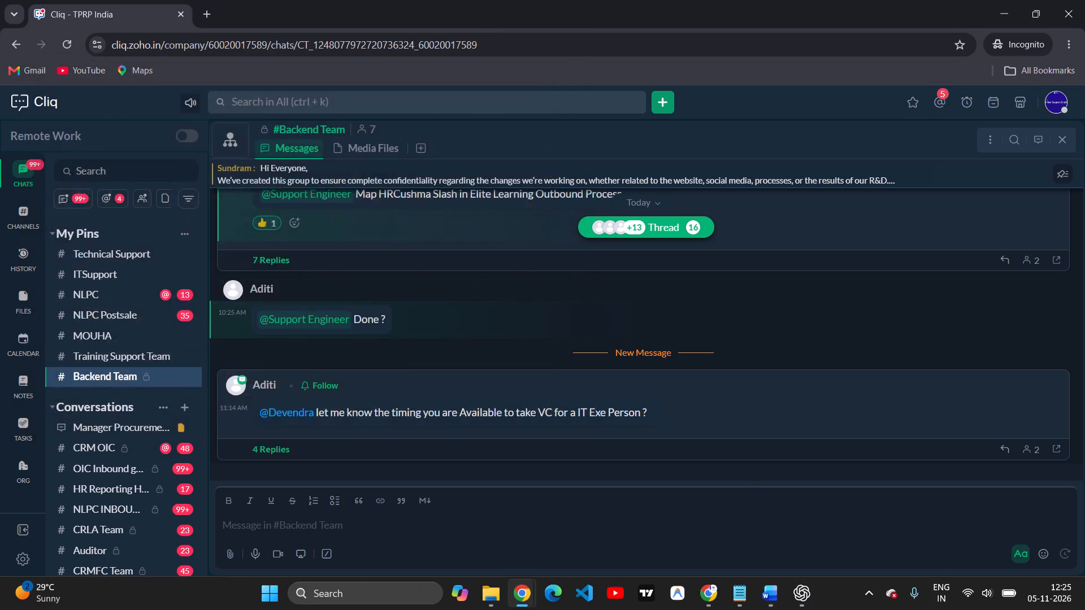
Rename the attached PDF with the copied customer "Cashfree PMI 25_000_ 1" name and share it with the Backend Team channel.
{"action": "left_click", "coordinate": [380, 349]}
{"action": "key", "text": "ctrl+v"}
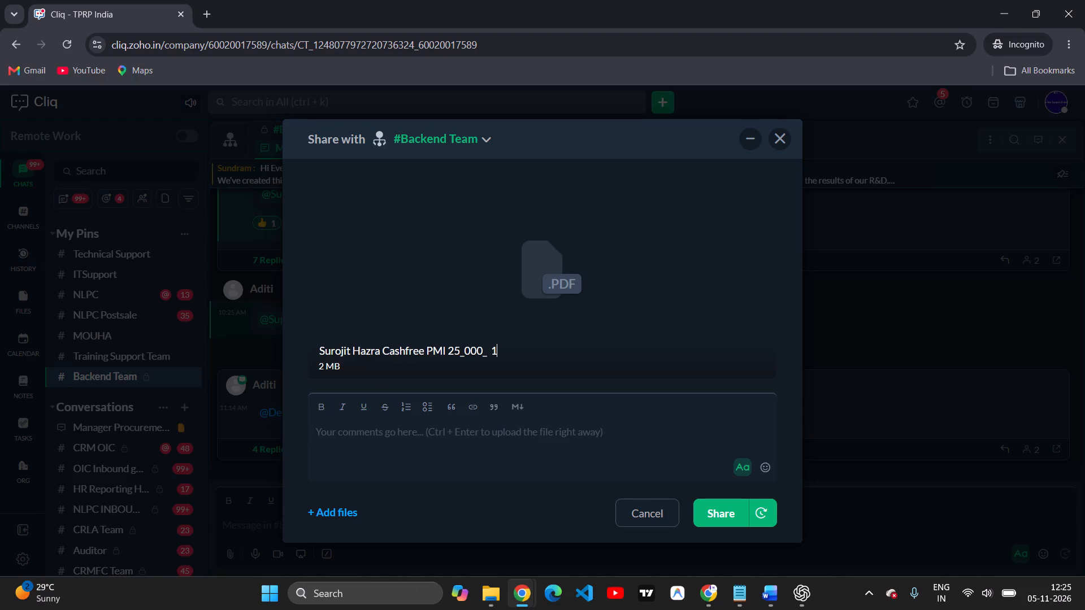
{"action": "left_click", "coordinate": [701, 515]}
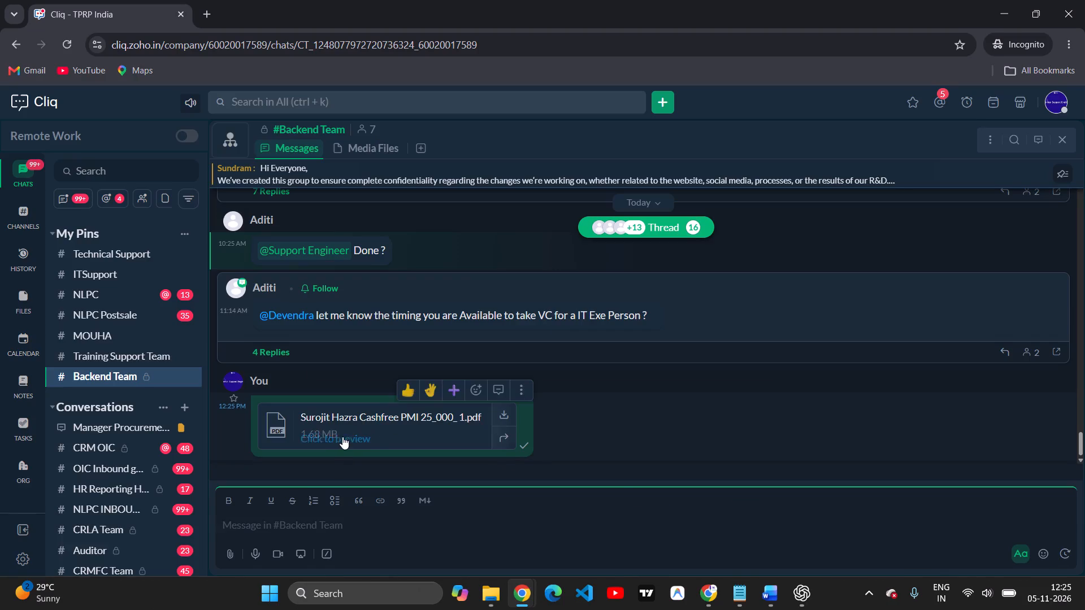
Preview the shared PDF in the channel, check its summary pages and first evidence page, and close the preview.
{"action": "left_click", "coordinate": [346, 435]}
{"action": "scroll", "coordinate": [588, 369], "scroll_direction": "down", "scroll_amount": 4}
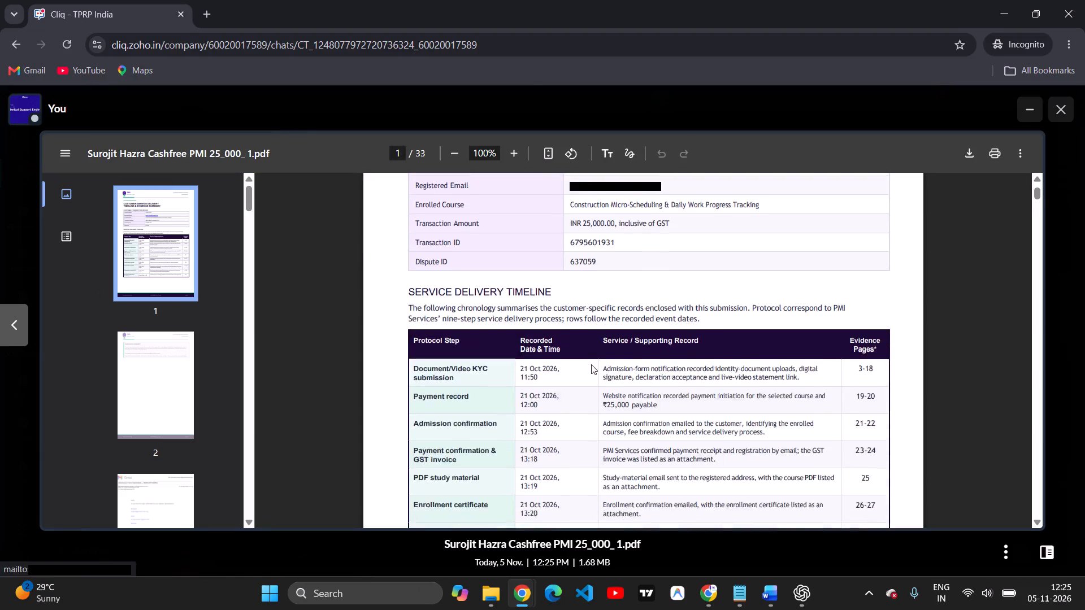
{"action": "scroll", "coordinate": [588, 363], "scroll_direction": "down", "scroll_amount": 6}
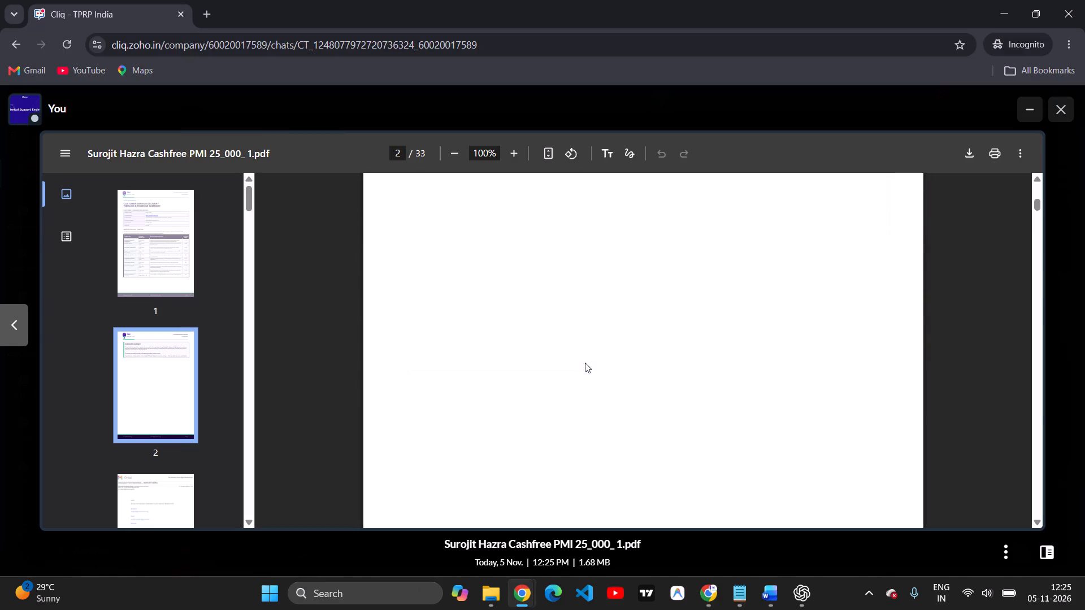
{"action": "scroll", "coordinate": [585, 363], "scroll_direction": "down", "scroll_amount": 3}
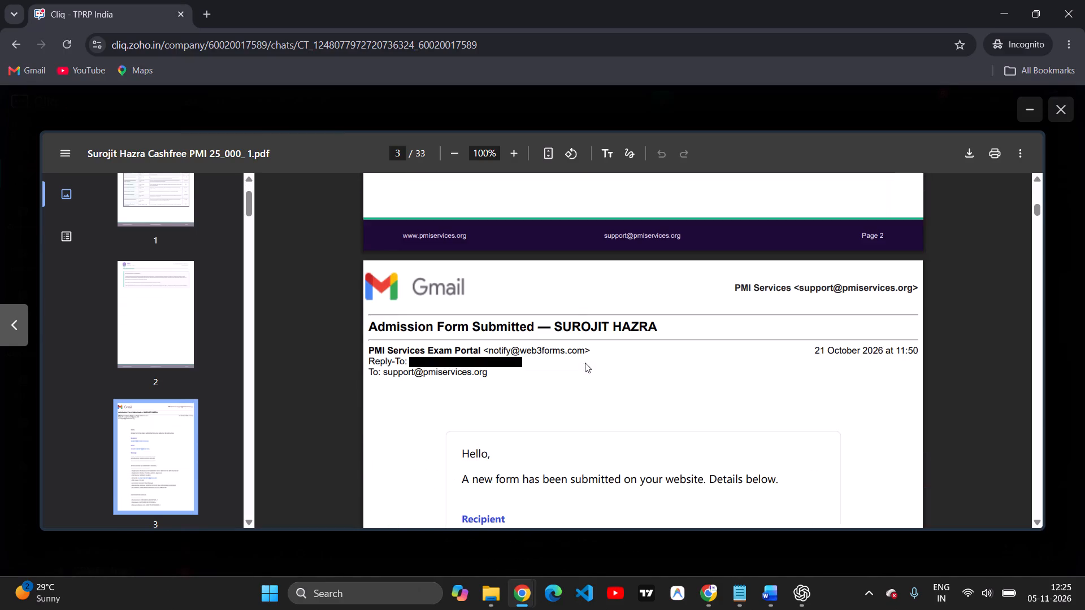
{"action": "scroll", "coordinate": [585, 363], "scroll_direction": "down", "scroll_amount": 1}
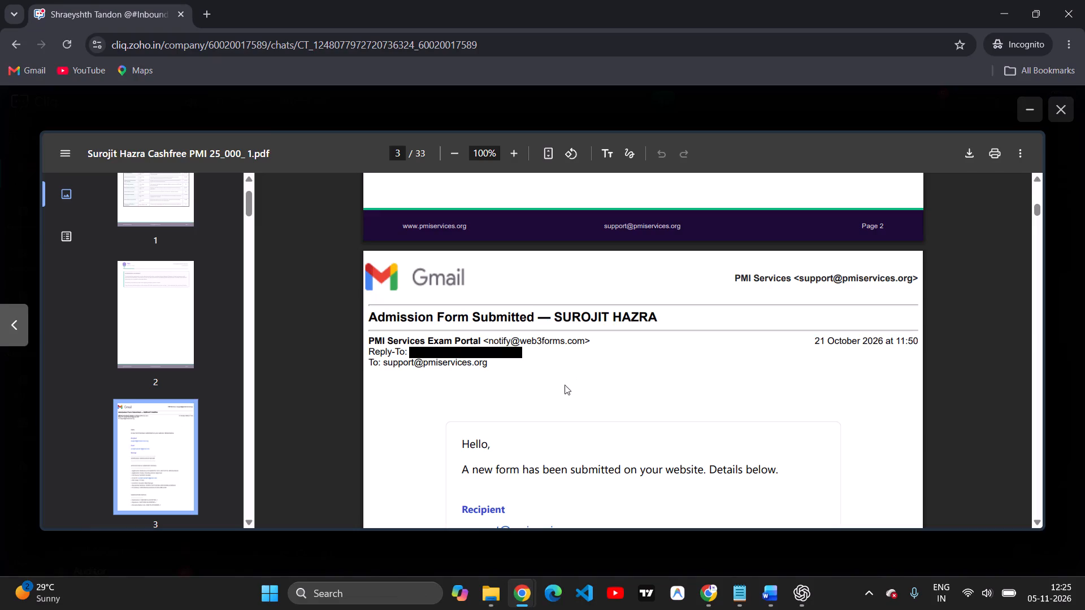
{"action": "left_click", "coordinate": [1062, 111]}
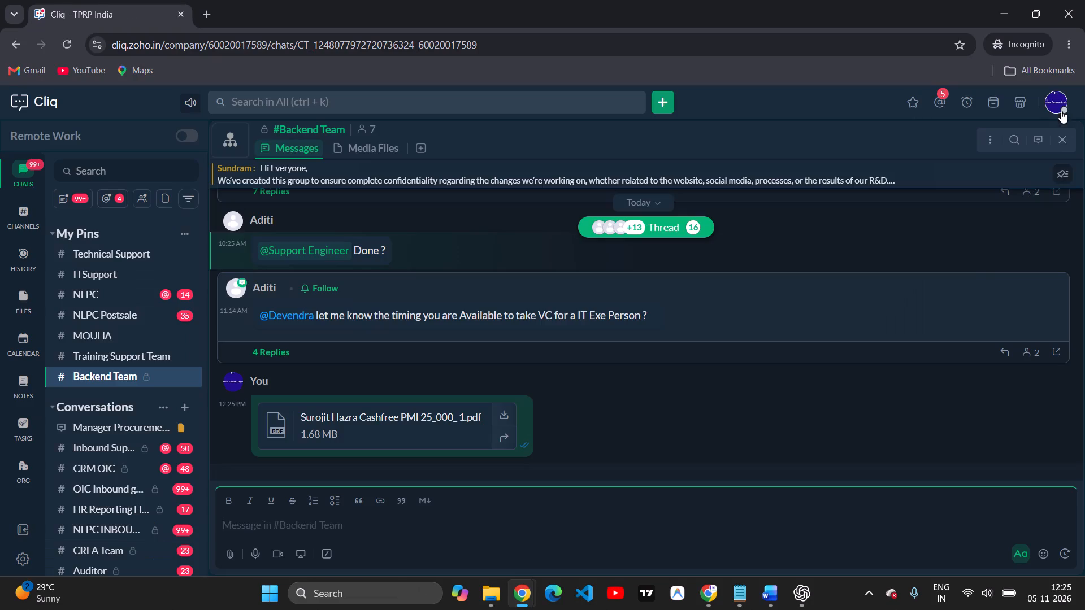
Open the Mentions and Replies list to review the unread mentions.
{"action": "left_click", "coordinate": [952, 95]}
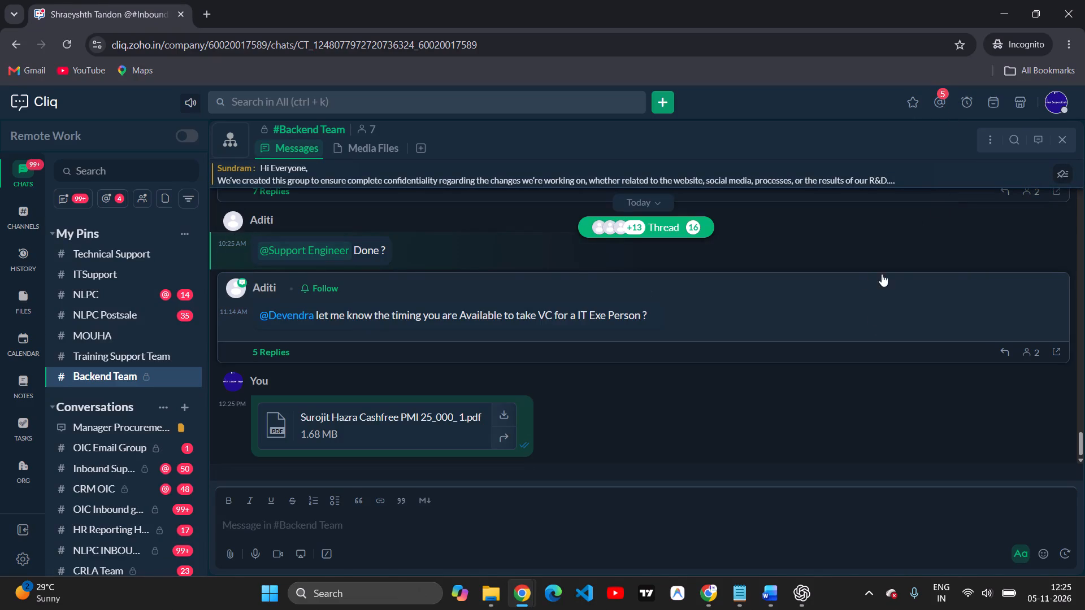
{"action": "left_click", "coordinate": [943, 98]}
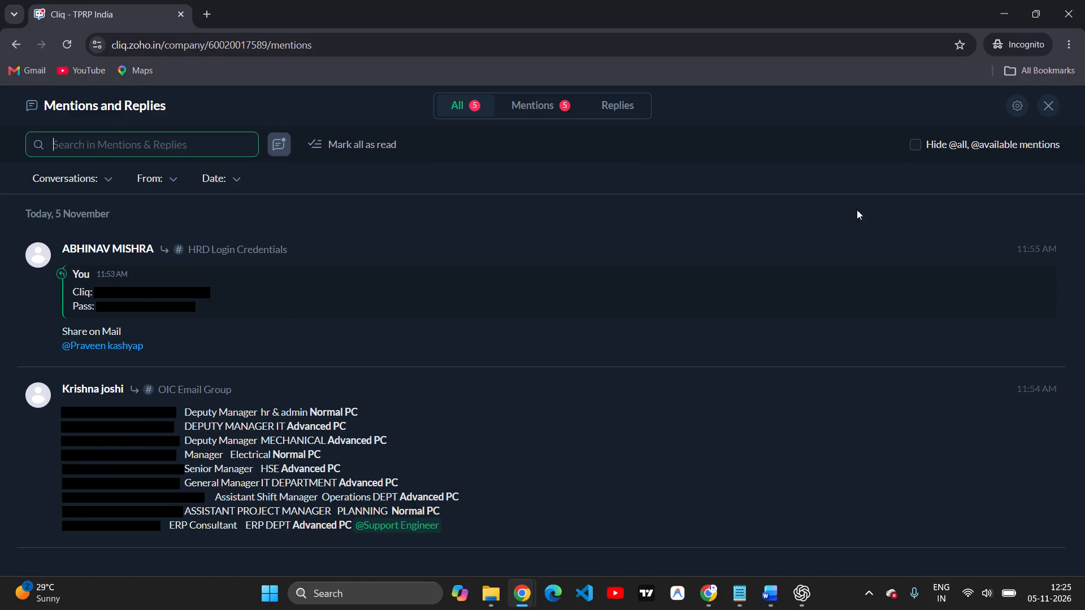
{"action": "left_click", "coordinate": [916, 142]}
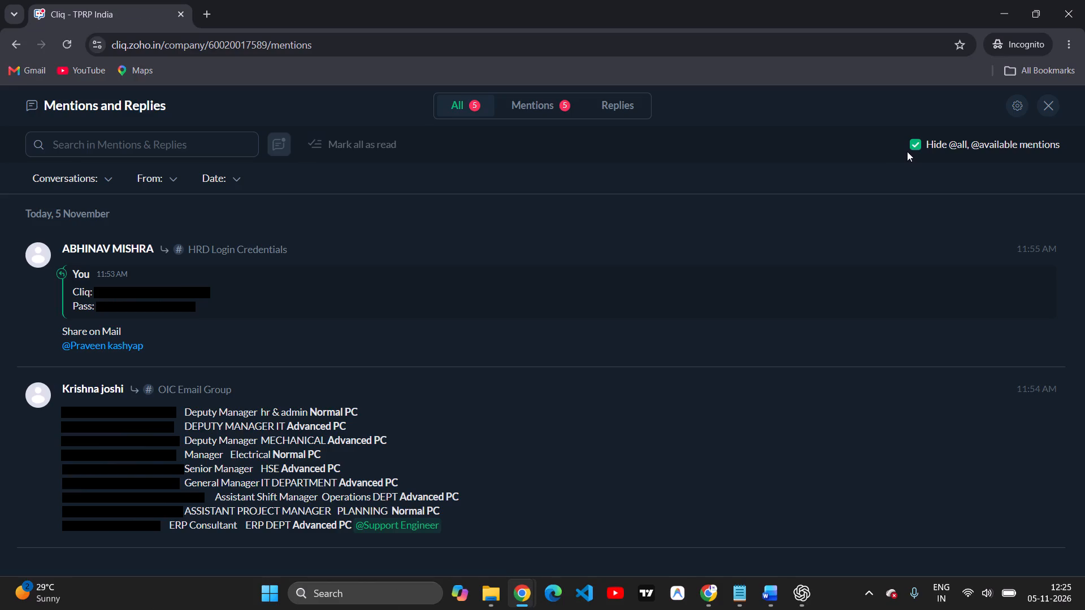
{"action": "scroll", "coordinate": [557, 451], "scroll_direction": "down", "scroll_amount": 1}
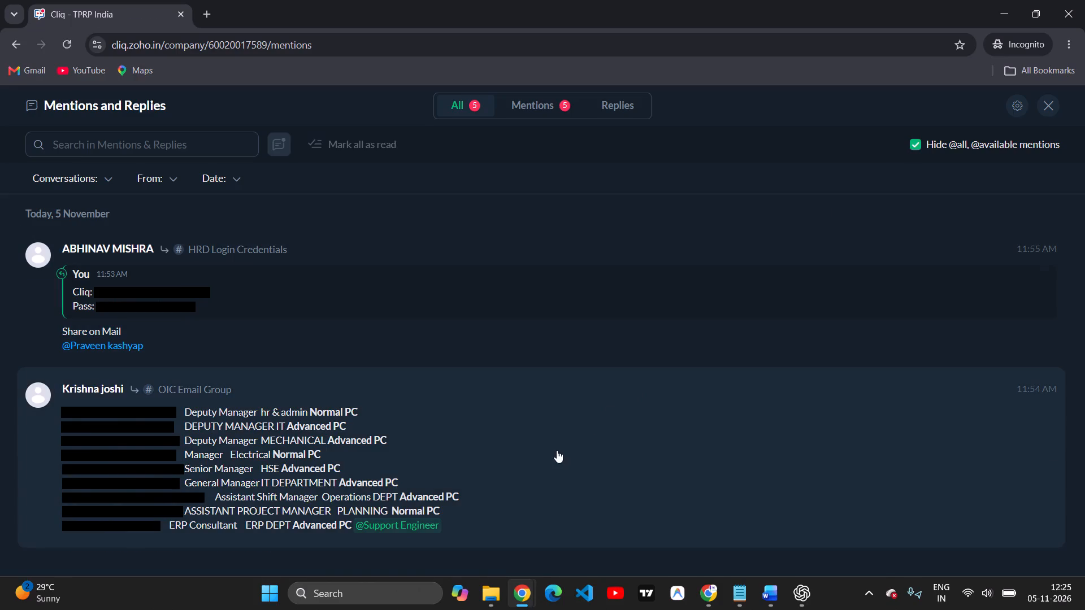
{"action": "scroll", "coordinate": [557, 450], "scroll_direction": "down", "scroll_amount": 1}
{"action": "scroll", "coordinate": [562, 441], "scroll_direction": "left", "scroll_amount": 1}
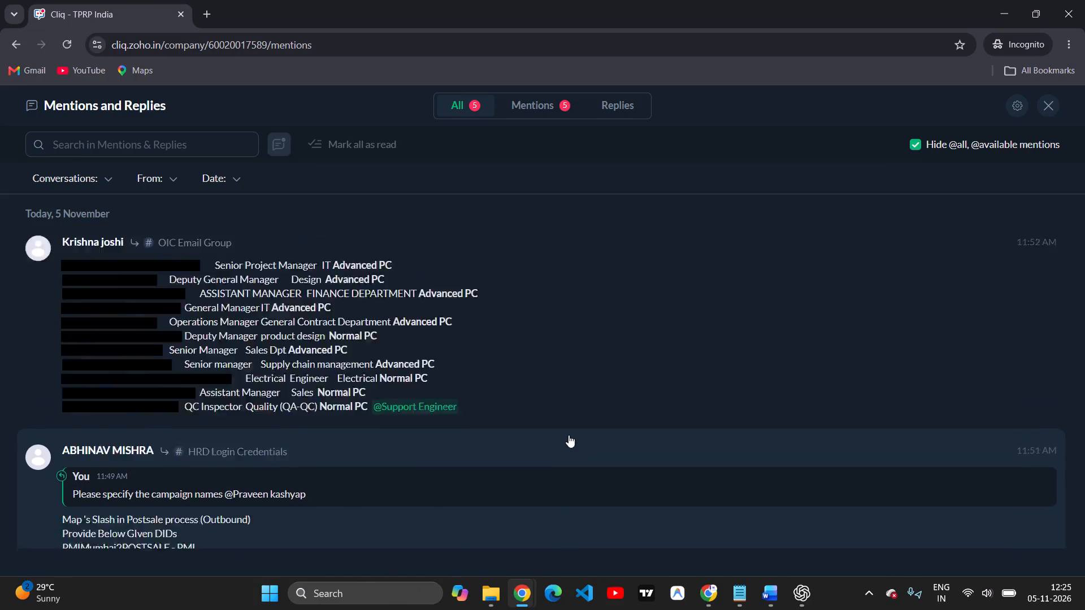
{"action": "scroll", "coordinate": [568, 435], "scroll_direction": "left", "scroll_amount": 1}
{"action": "scroll", "coordinate": [568, 435], "scroll_direction": "down", "scroll_amount": 5}
{"action": "scroll", "coordinate": [568, 435], "scroll_direction": "up", "scroll_amount": 1}
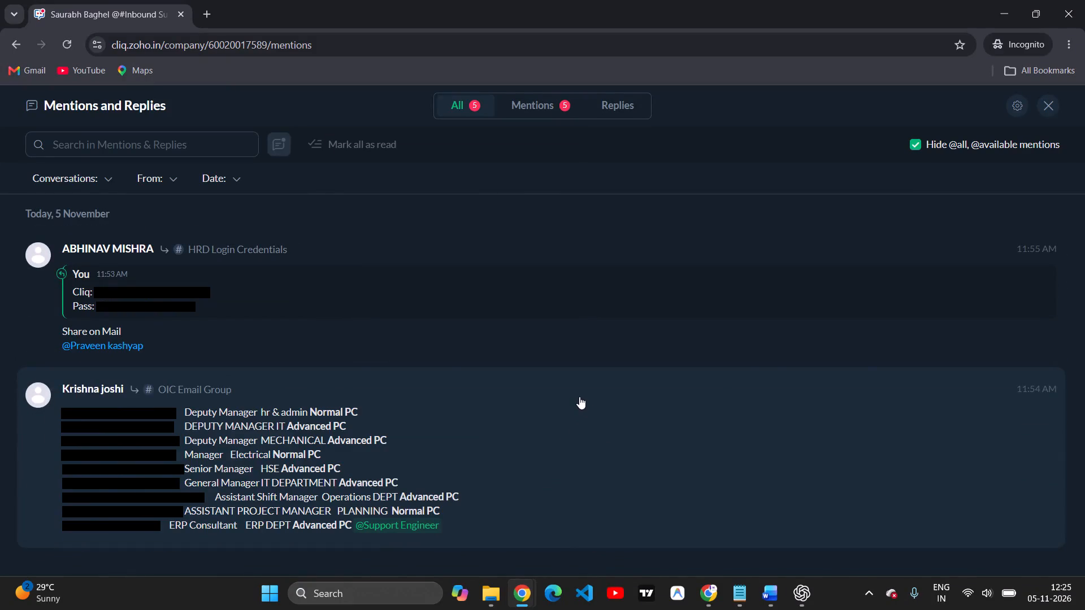
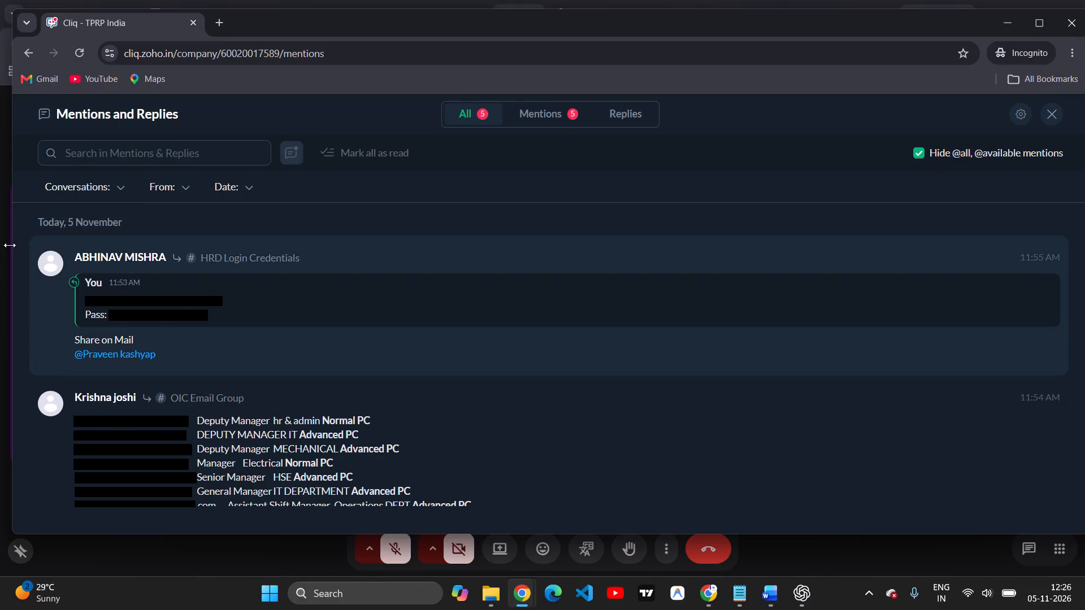
Resize the Cliq window to a narrow, full-height pane beside the Google Meet call so both are visible.
{"action": "left_click_drag", "start_coordinate": [11, 245], "coordinate": [669, 331]}
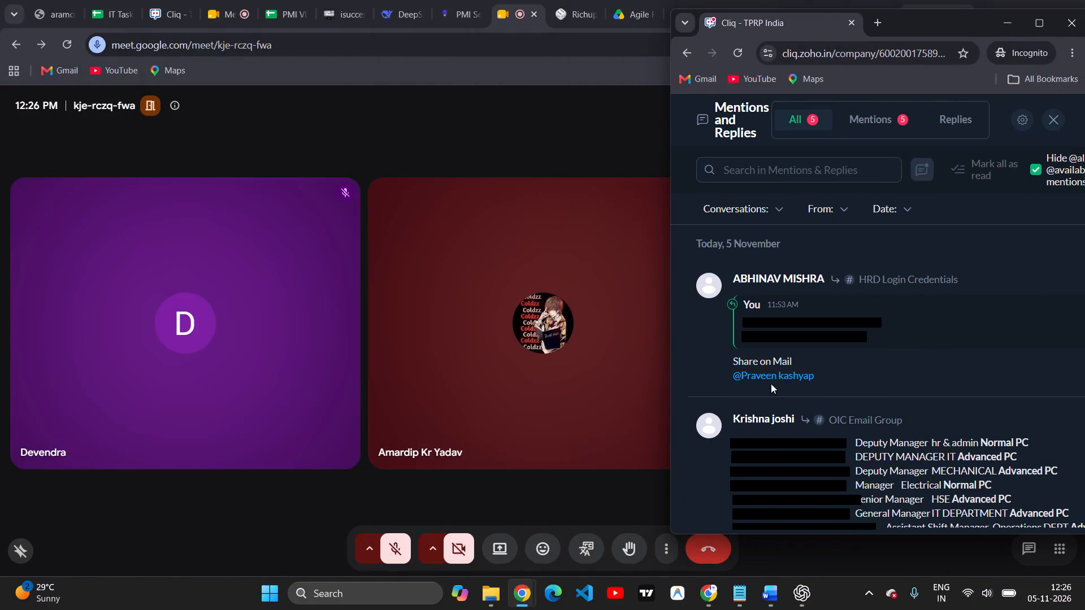
{"action": "left_click_drag", "start_coordinate": [948, 534], "coordinate": [953, 576]}
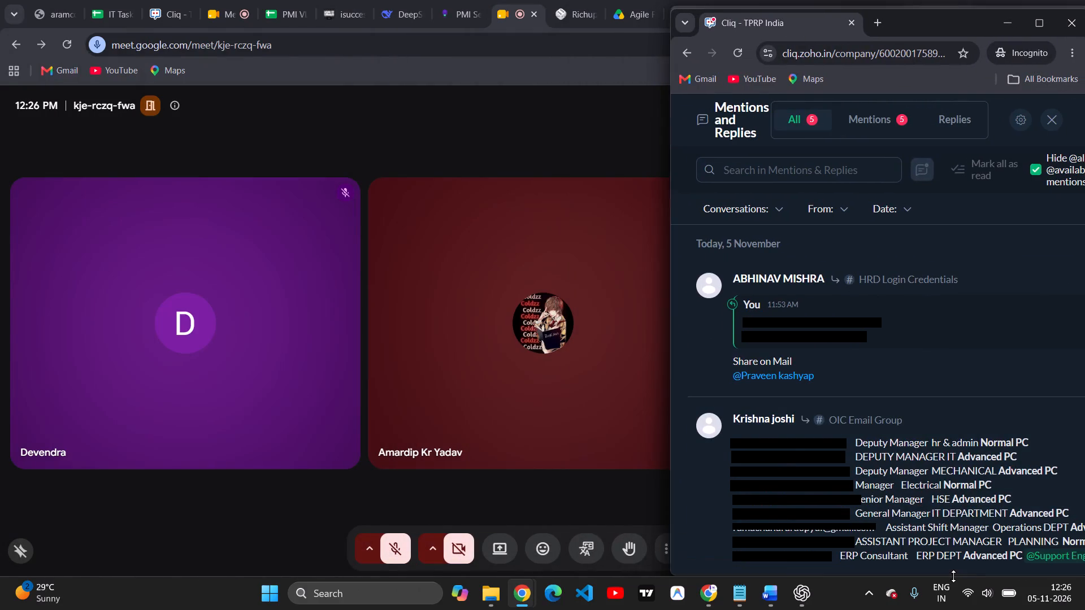
{"action": "left_click_drag", "start_coordinate": [953, 576], "coordinate": [953, 576]}
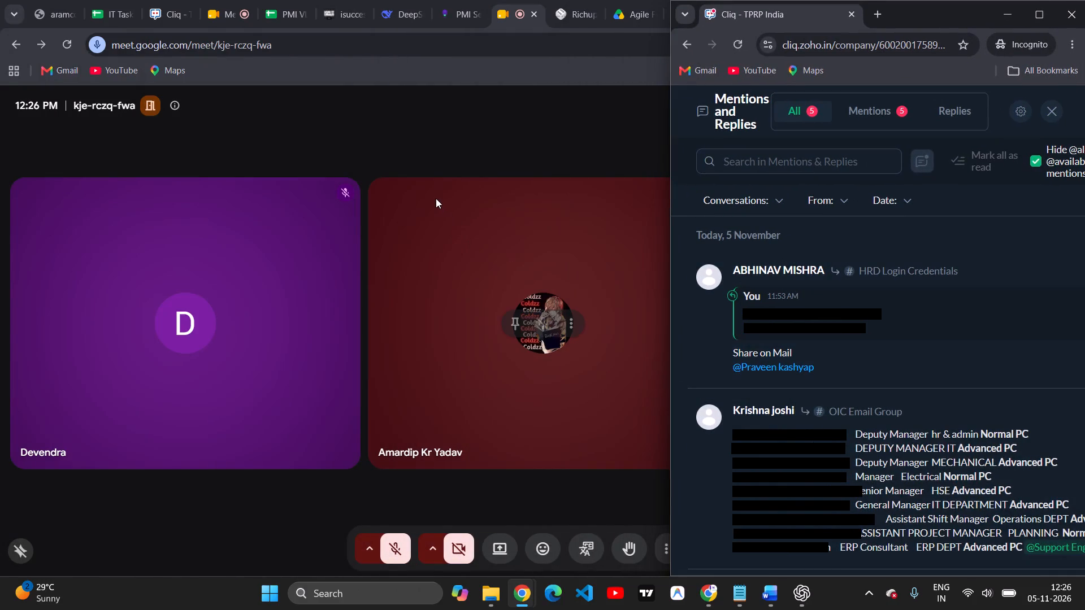
{"action": "left_click_drag", "start_coordinate": [670, 160], "coordinate": [670, 160]}
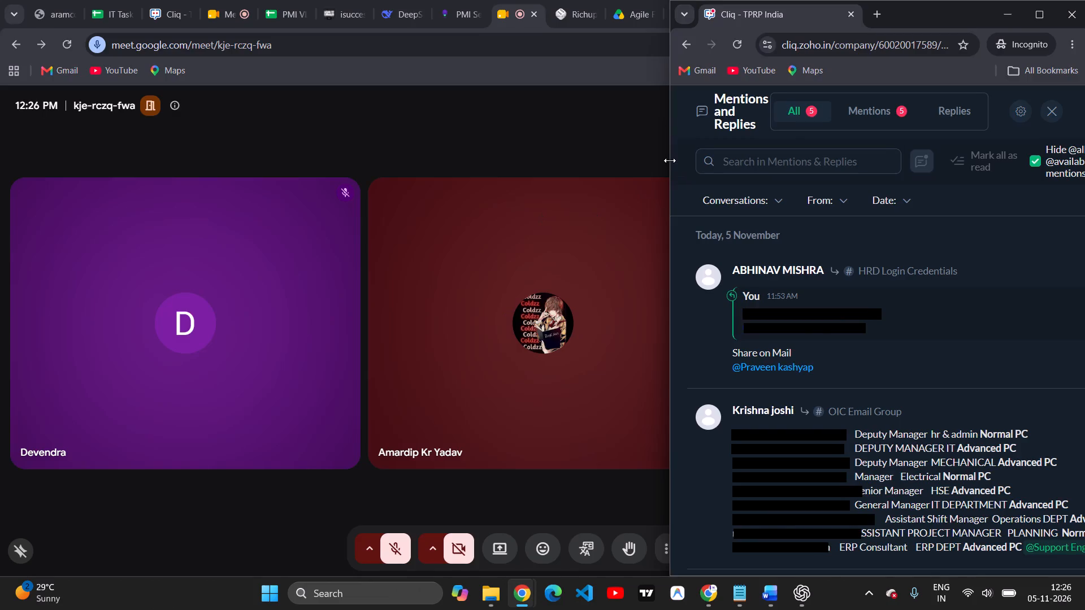
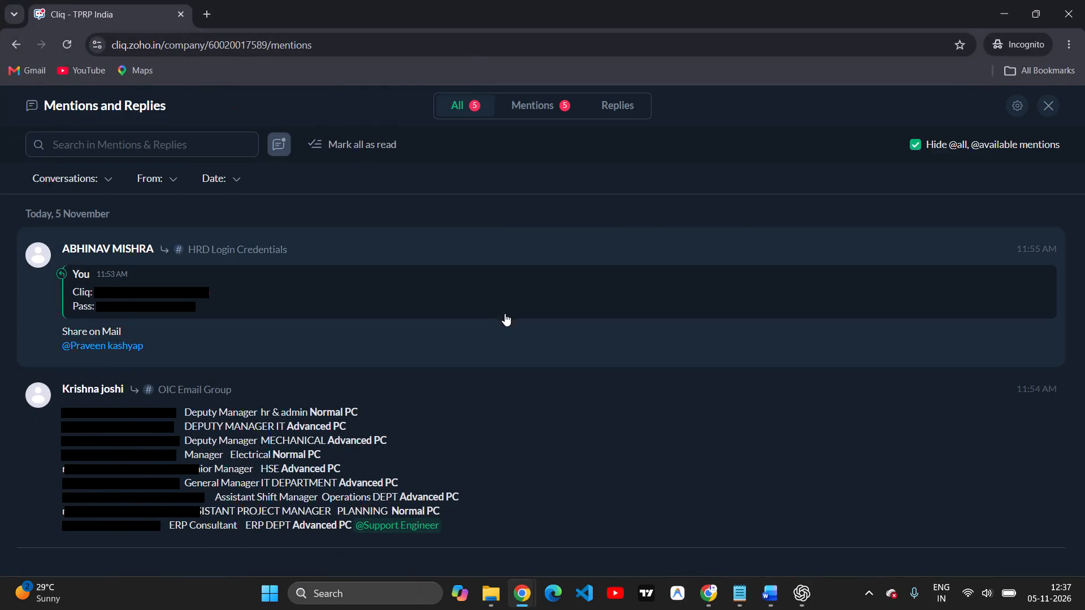
Close Mentions and Replies, then preview the Cashfree PDF shared in Backend Team and review its page 1 timeline through the dispute clarification row.
{"action": "left_click", "coordinate": [1051, 110]}
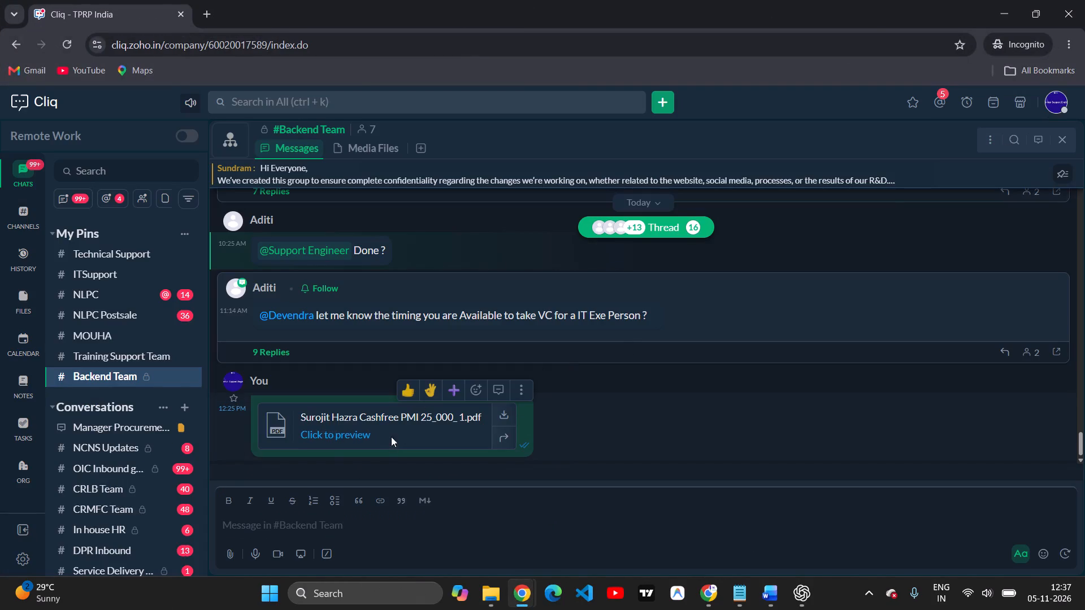
{"action": "scroll", "coordinate": [382, 445], "scroll_direction": "down", "scroll_amount": 1}
{"action": "left_click", "coordinate": [329, 438]}
{"action": "scroll", "coordinate": [688, 409], "scroll_direction": "down", "scroll_amount": 2}
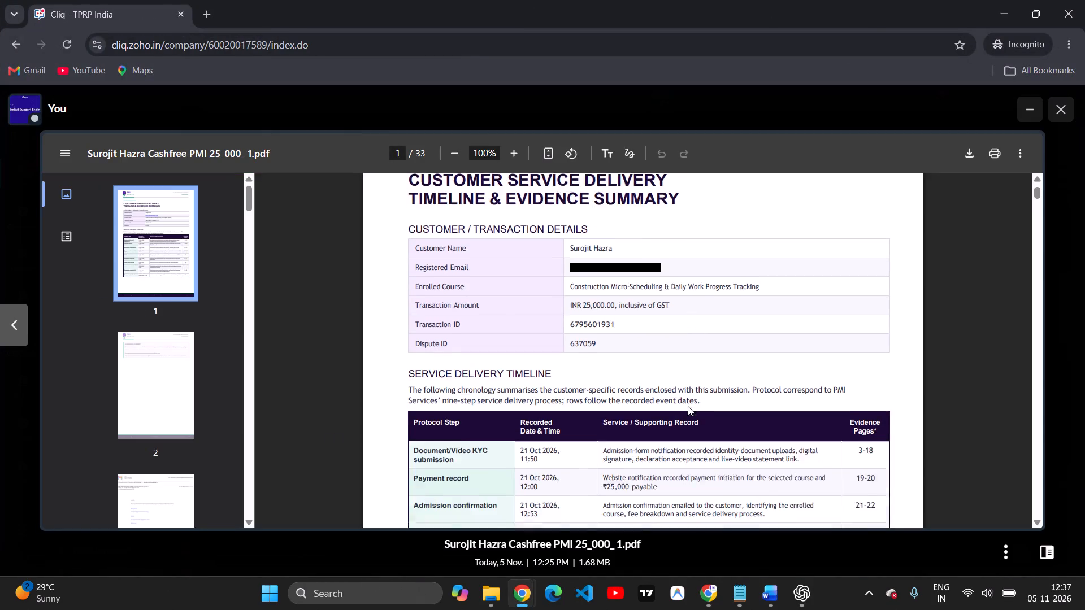
{"action": "scroll", "coordinate": [688, 406], "scroll_direction": "down", "scroll_amount": 5}
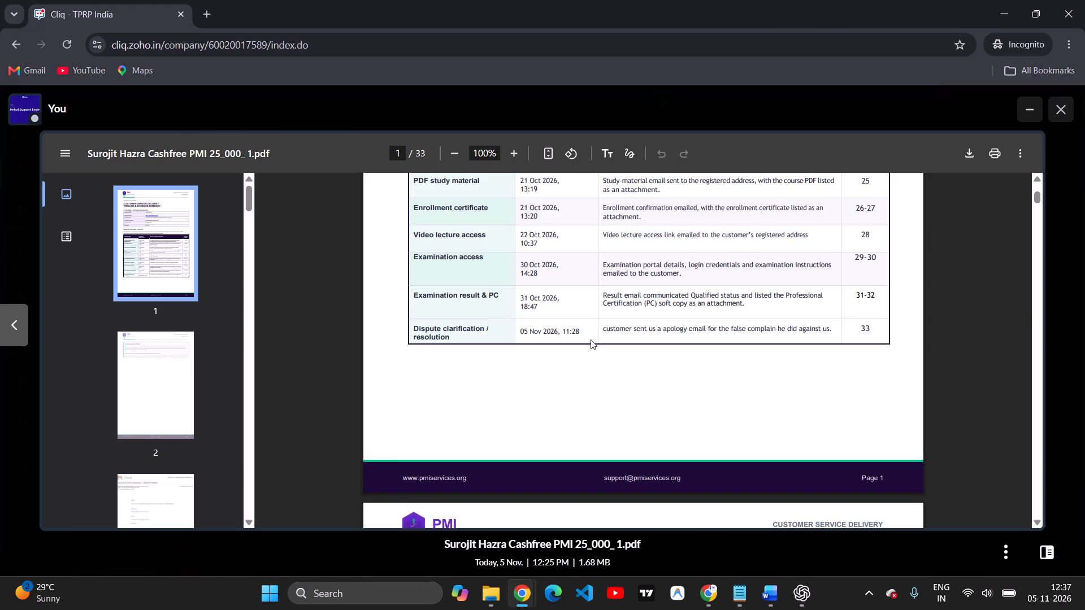
{"action": "left_click_drag", "start_coordinate": [562, 328], "coordinate": [826, 327]}
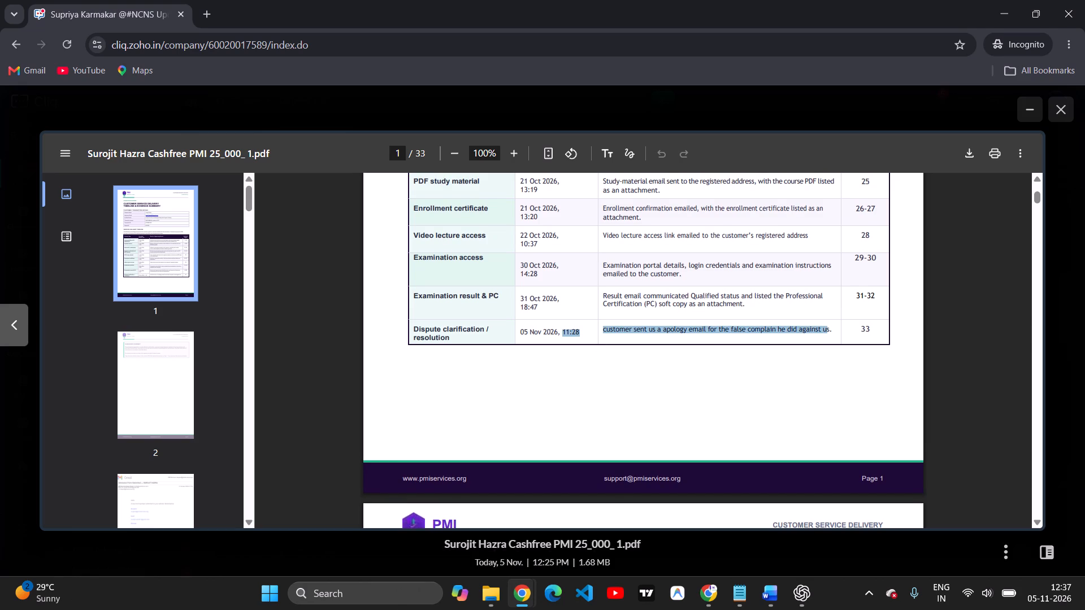
{"action": "left_click_drag", "start_coordinate": [850, 324], "coordinate": [872, 324]}
{"action": "scroll", "coordinate": [878, 298], "scroll_direction": "down", "scroll_amount": 1}
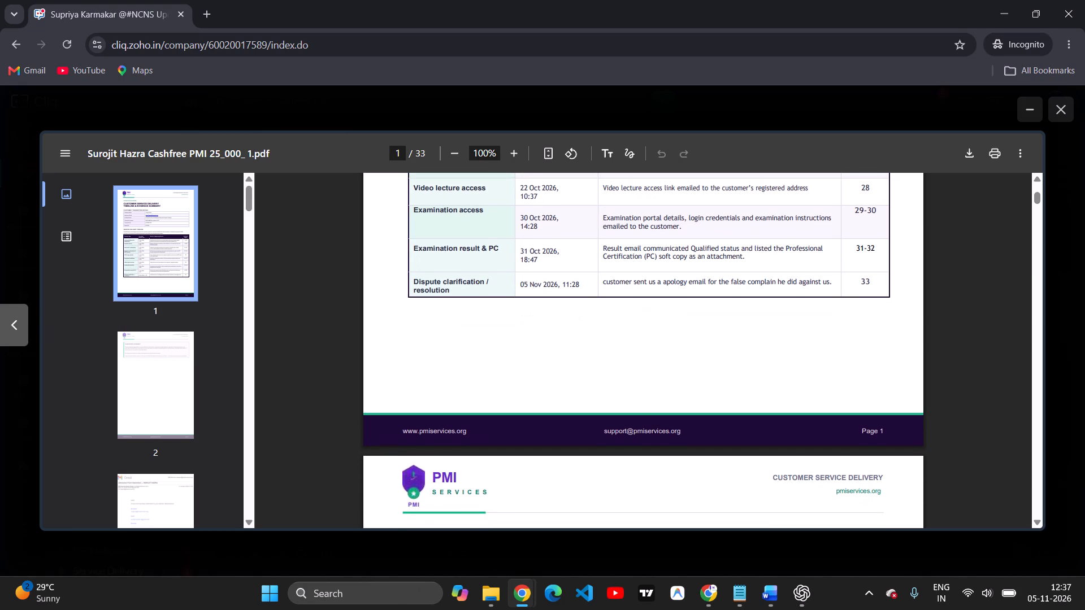
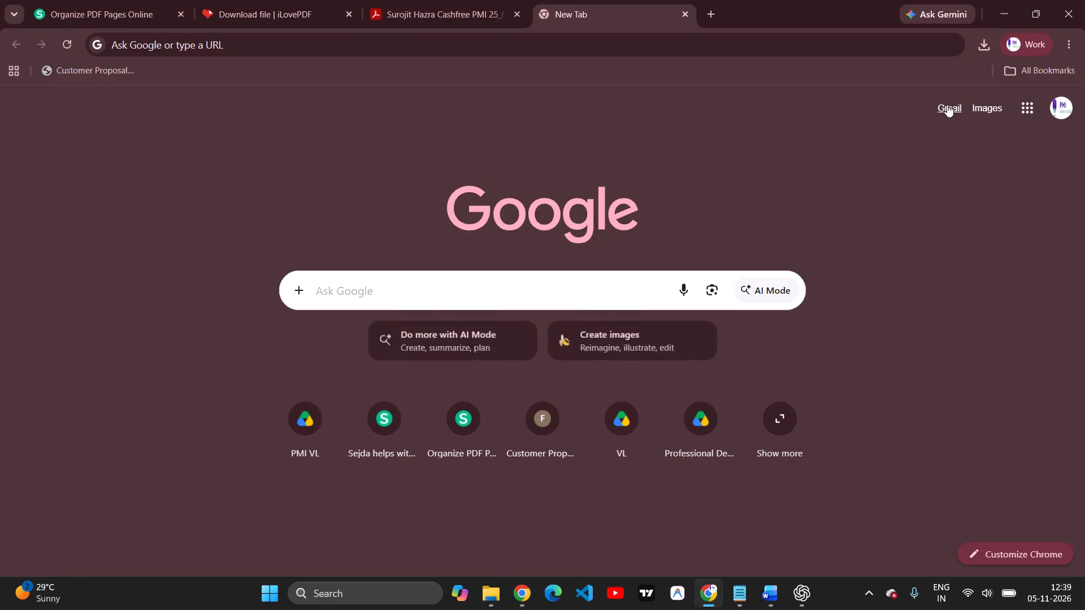
Switch to the Word evidence summary and look over the customer and transaction details on its first page.
{"action": "key", "text": "alt+Tab"}
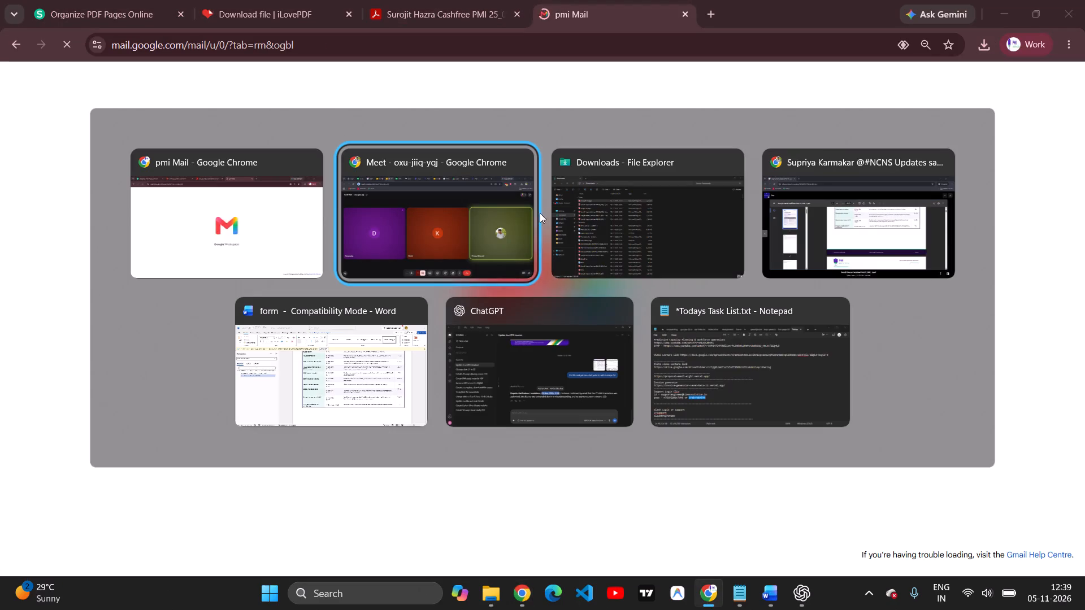
{"action": "left_click", "coordinate": [385, 372], "text": "alt"}
{"action": "scroll", "coordinate": [493, 290], "scroll_direction": "up", "scroll_amount": 9}
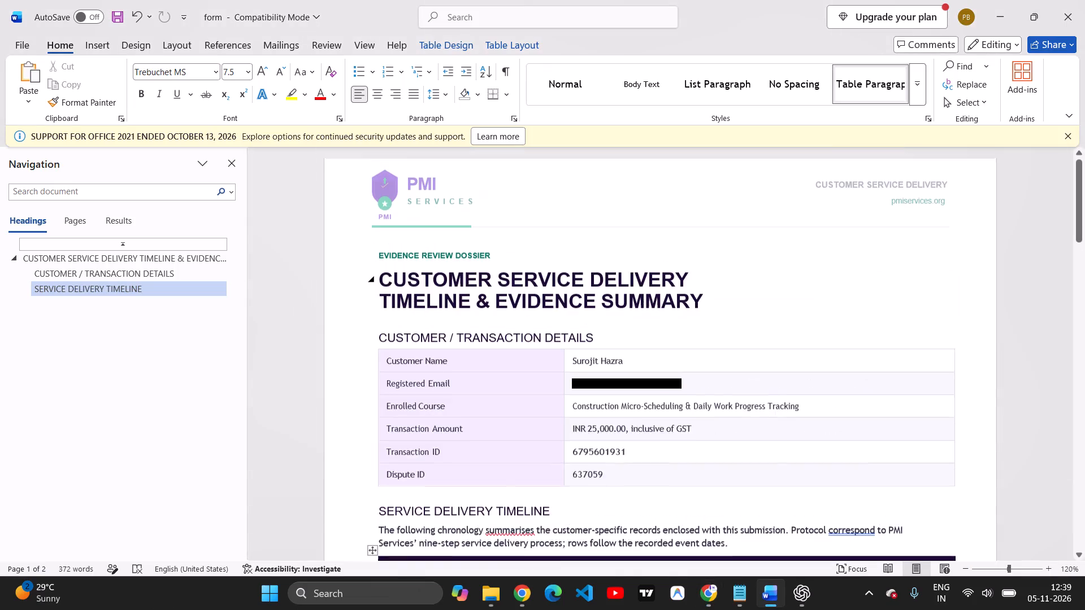
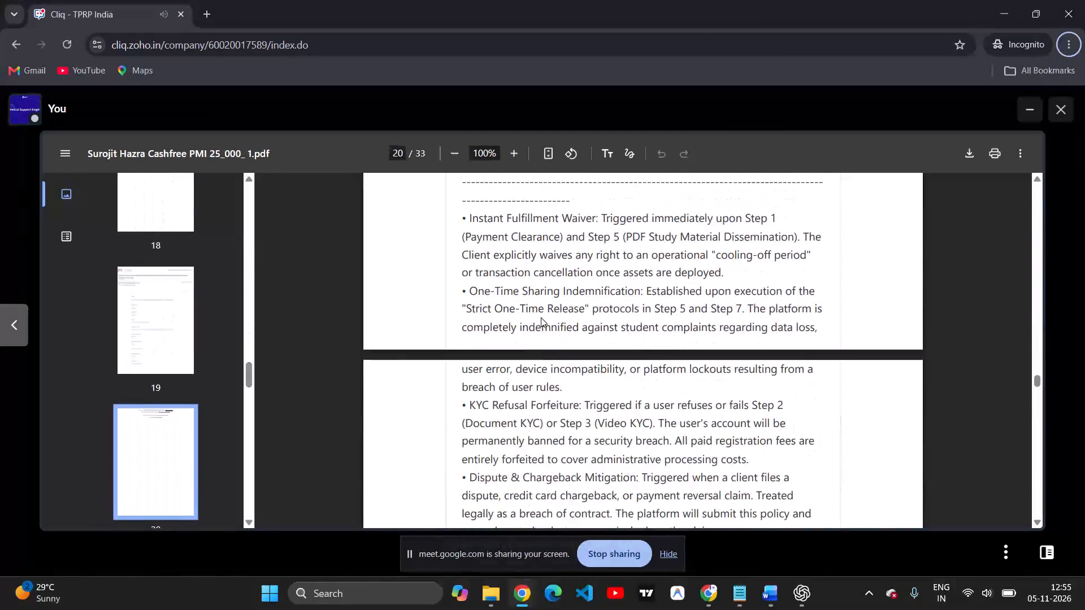
Review the merged Cashfree PDF's pages, checking the page-reference entries in the service delivery timeline on page 1.
{"action": "scroll", "coordinate": [513, 312], "scroll_direction": "down", "scroll_amount": 2}
{"action": "scroll", "coordinate": [403, 369], "scroll_direction": "down", "scroll_amount": 3}
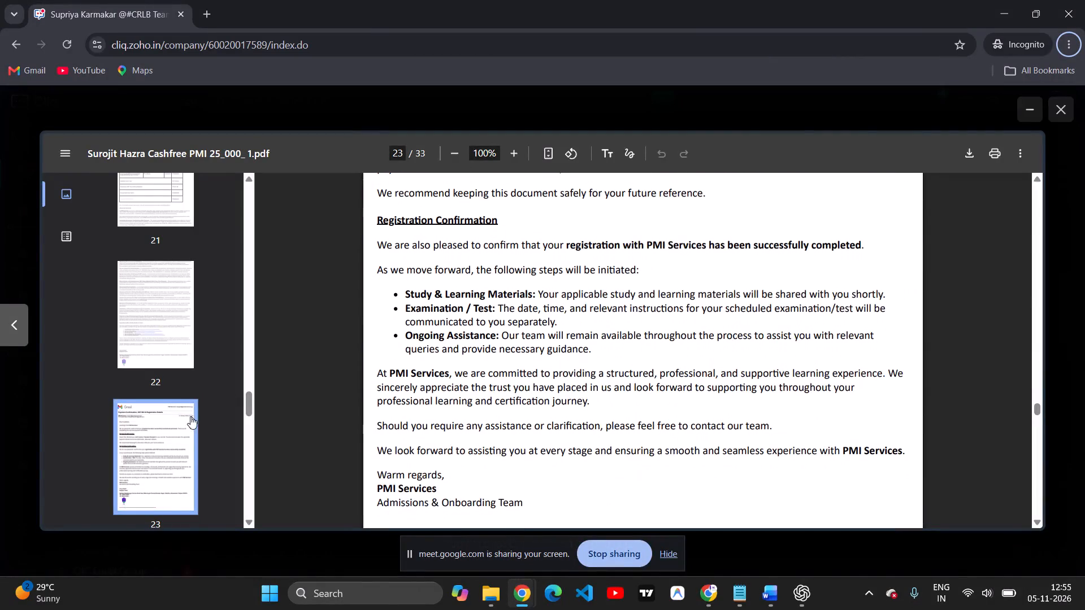
{"action": "scroll", "coordinate": [186, 415], "scroll_direction": "down", "scroll_amount": 4}
{"action": "scroll", "coordinate": [265, 346], "scroll_direction": "up", "scroll_amount": 5}
{"action": "scroll", "coordinate": [965, 206], "scroll_direction": "up", "scroll_amount": 20}
{"action": "scroll", "coordinate": [965, 206], "scroll_direction": "up", "scroll_amount": 3}
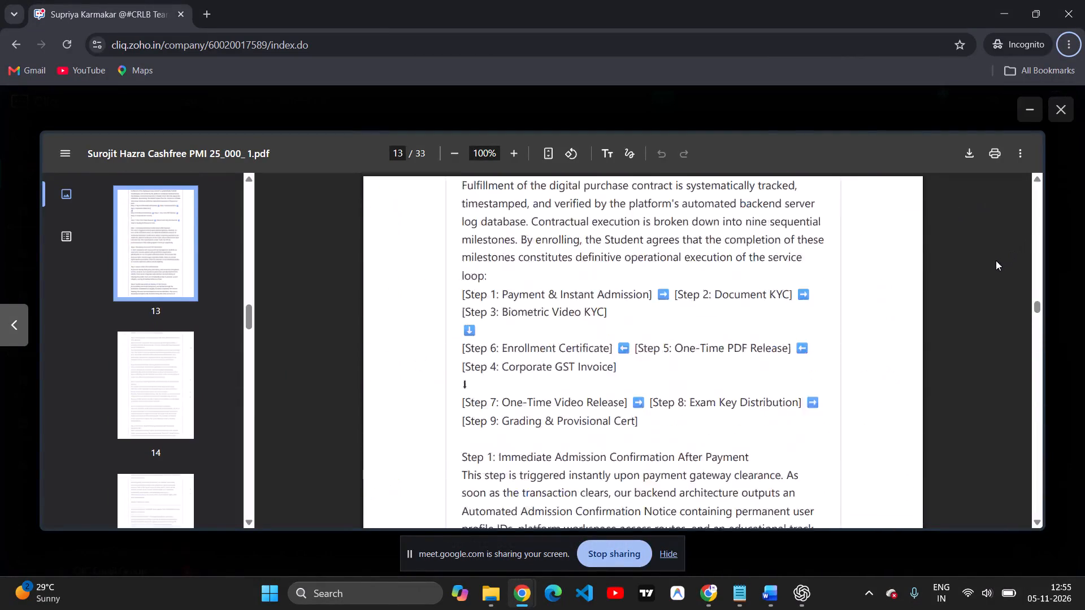
{"action": "scroll", "coordinate": [996, 260], "scroll_direction": "up", "scroll_amount": 18}
{"action": "scroll", "coordinate": [921, 334], "scroll_direction": "down", "scroll_amount": 5}
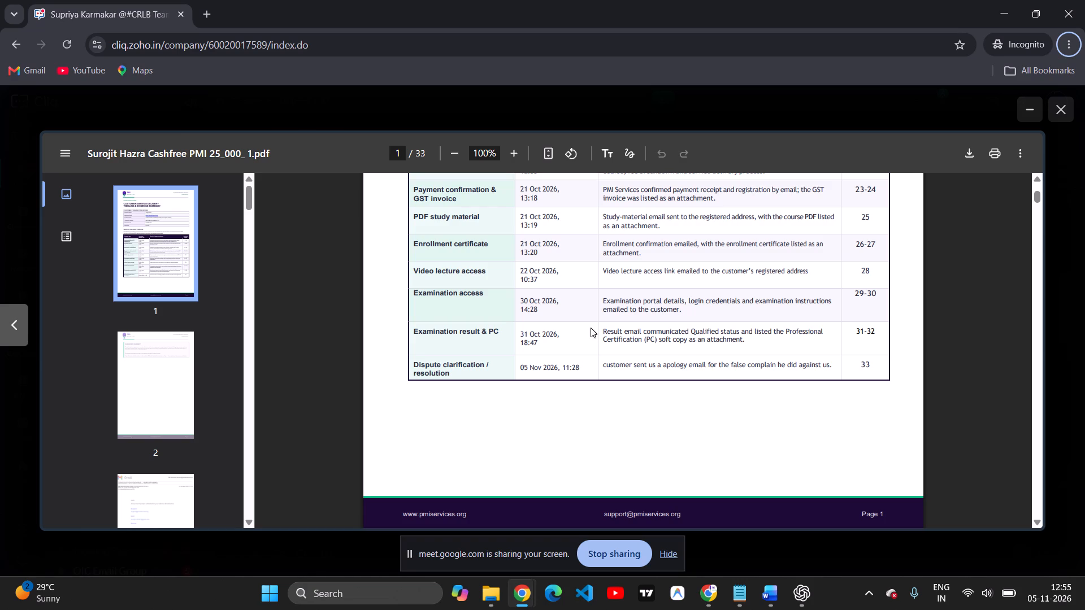
{"action": "left_click_drag", "start_coordinate": [849, 293], "coordinate": [867, 294]}
{"action": "left_click_drag", "start_coordinate": [867, 294], "coordinate": [874, 294]}
{"action": "left_click_drag", "start_coordinate": [856, 311], "coordinate": [864, 309]}
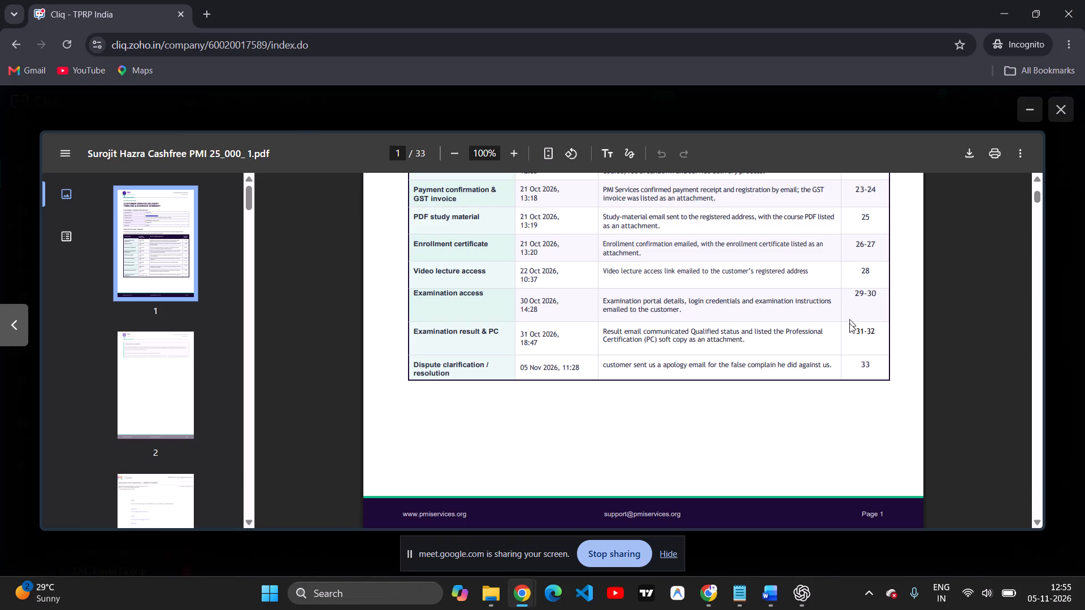
Switch to the Word form and add a line break before the page range and the label in the Examination access row.
{"action": "left_click", "coordinate": [782, 599]}
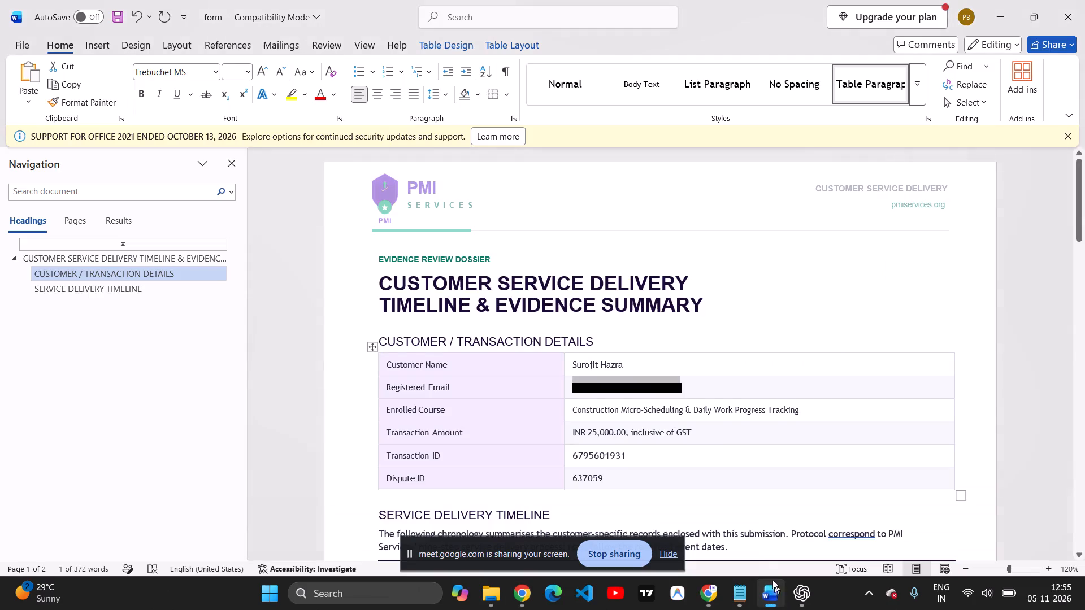
{"action": "scroll", "coordinate": [743, 378], "scroll_direction": "down", "scroll_amount": 4}
{"action": "scroll", "coordinate": [802, 342], "scroll_direction": "up", "scroll_amount": 1}
{"action": "scroll", "coordinate": [926, 271], "scroll_direction": "up", "scroll_amount": 1}
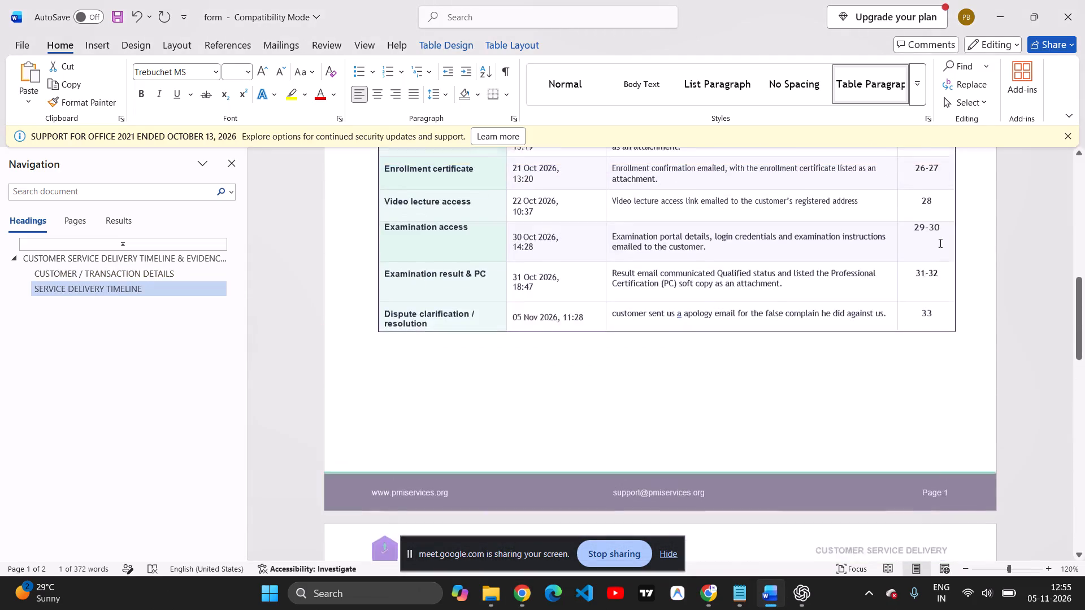
{"action": "scroll", "coordinate": [940, 242], "scroll_direction": "up", "scroll_amount": 1}
{"action": "left_click", "coordinate": [913, 242]}
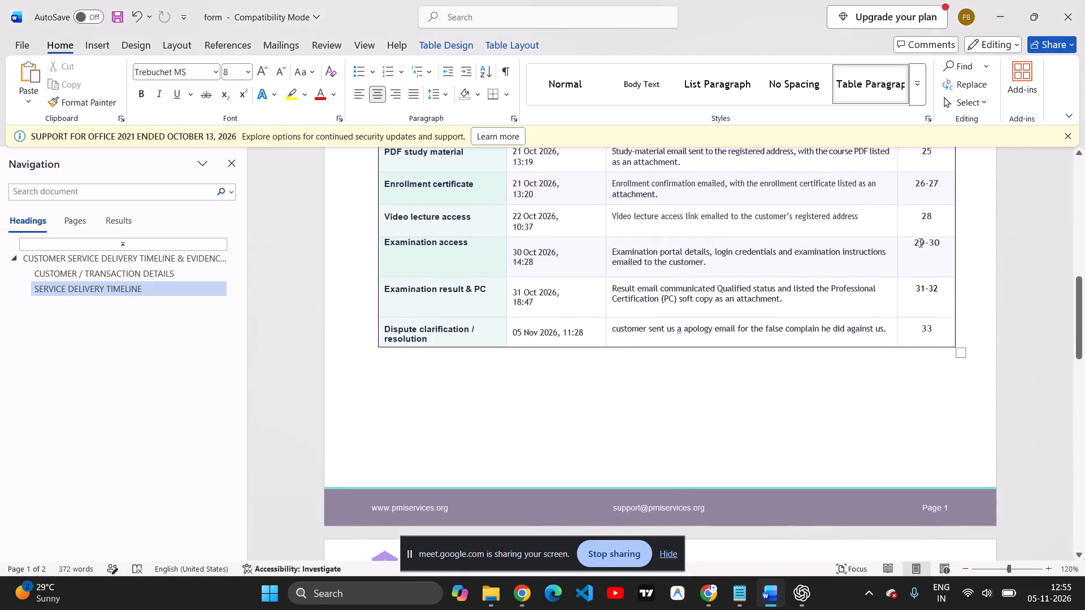
{"action": "key", "text": "Return"}
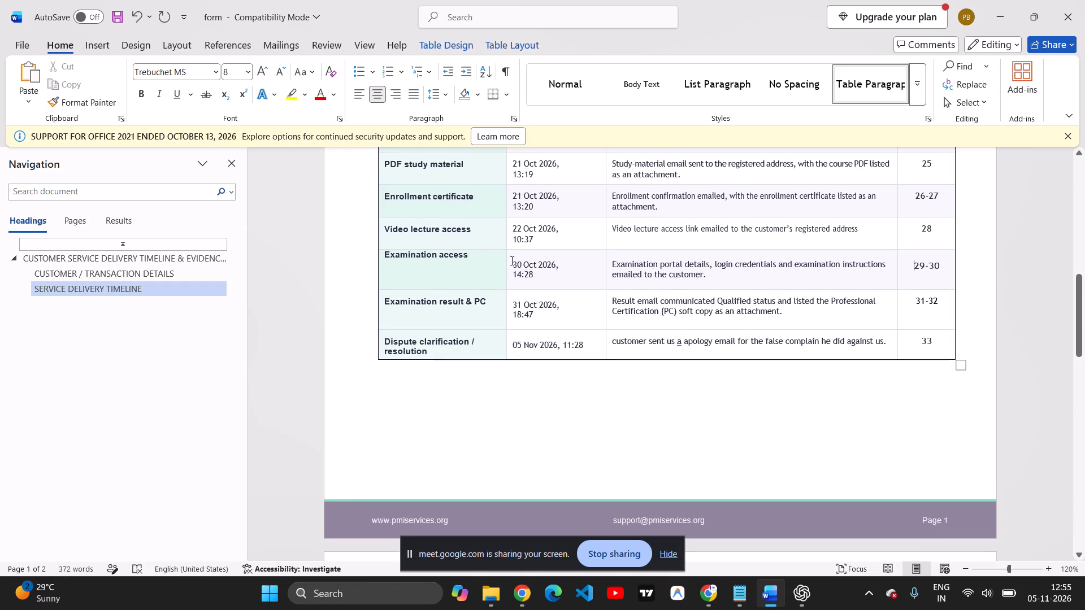
{"action": "left_click", "coordinate": [383, 258]}
{"action": "key", "text": "Return"}
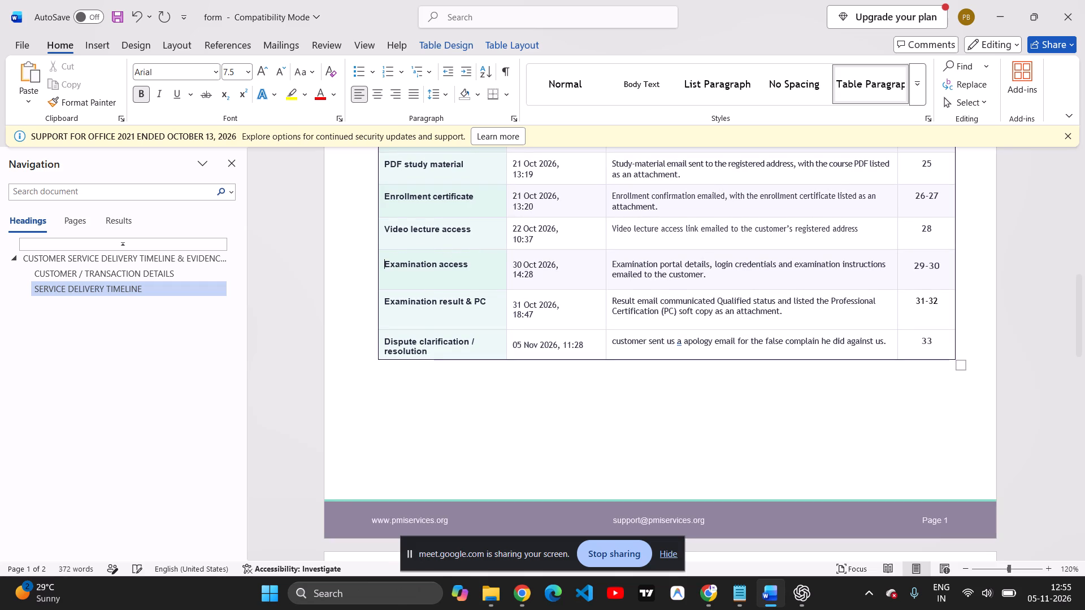
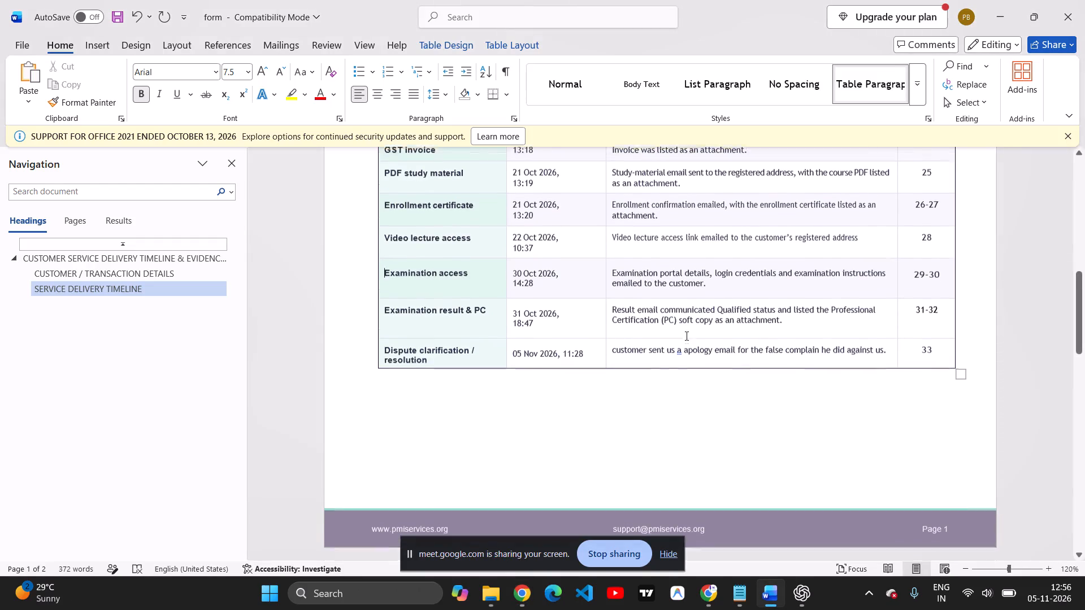
Check the end of the service delivery timeline table and start saving a copy of the form document with Save As.
{"action": "scroll", "coordinate": [685, 335], "scroll_direction": "up", "scroll_amount": 1}
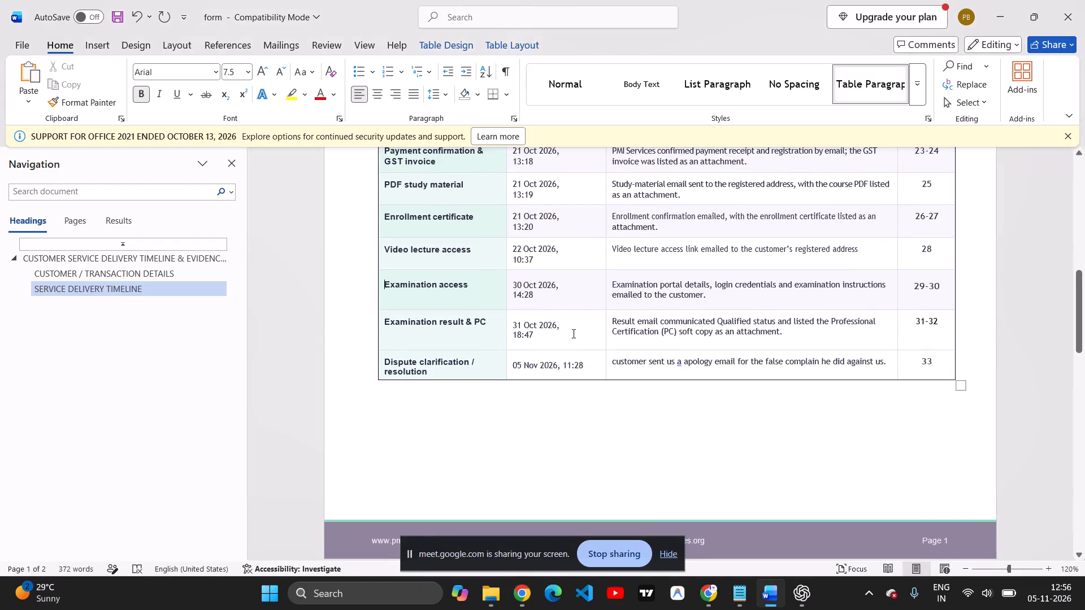
{"action": "left_click", "coordinate": [24, 42]}
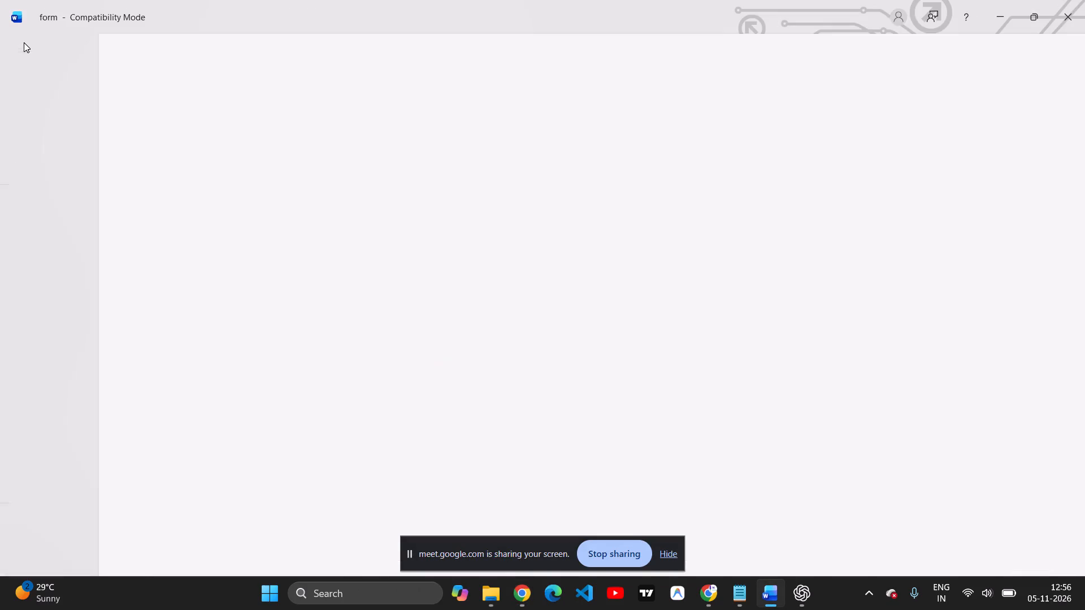
{"action": "left_click", "coordinate": [55, 263]}
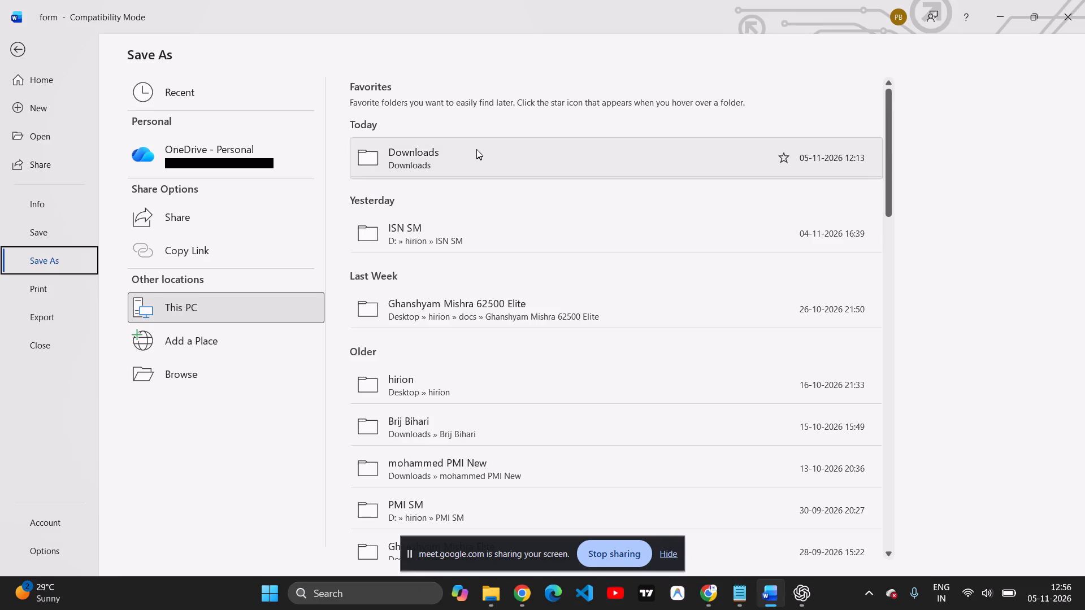
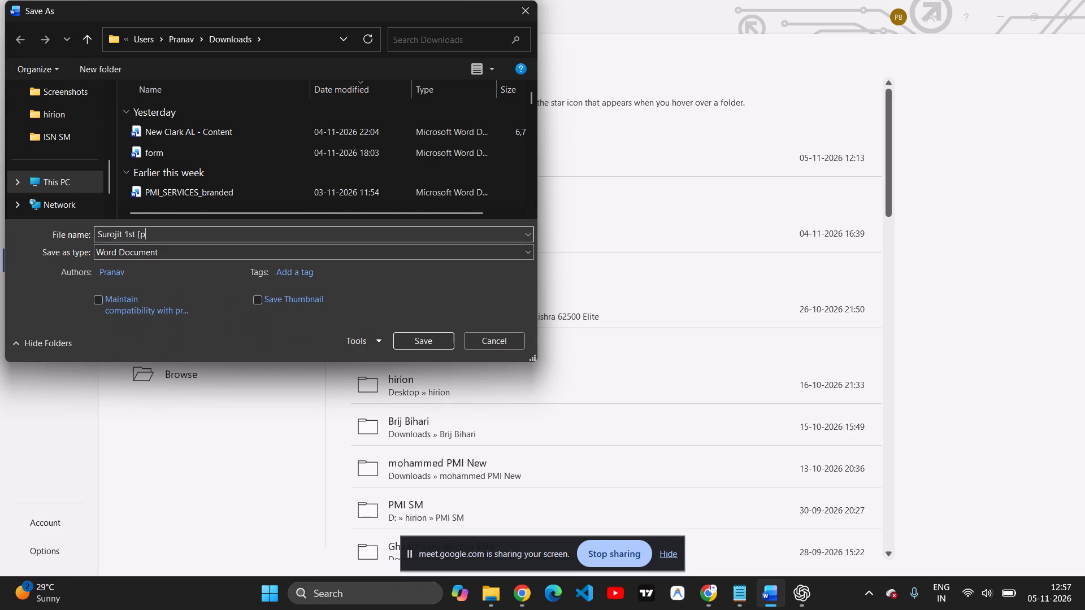
Save the Word document in the Downloads folder as a PDF named "Surojit 1st page".
{"action": "key", "text": "BackSpace"}
{"action": "key", "text": "BackSpace"}
{"action": "key", "text": "BackSpace"}
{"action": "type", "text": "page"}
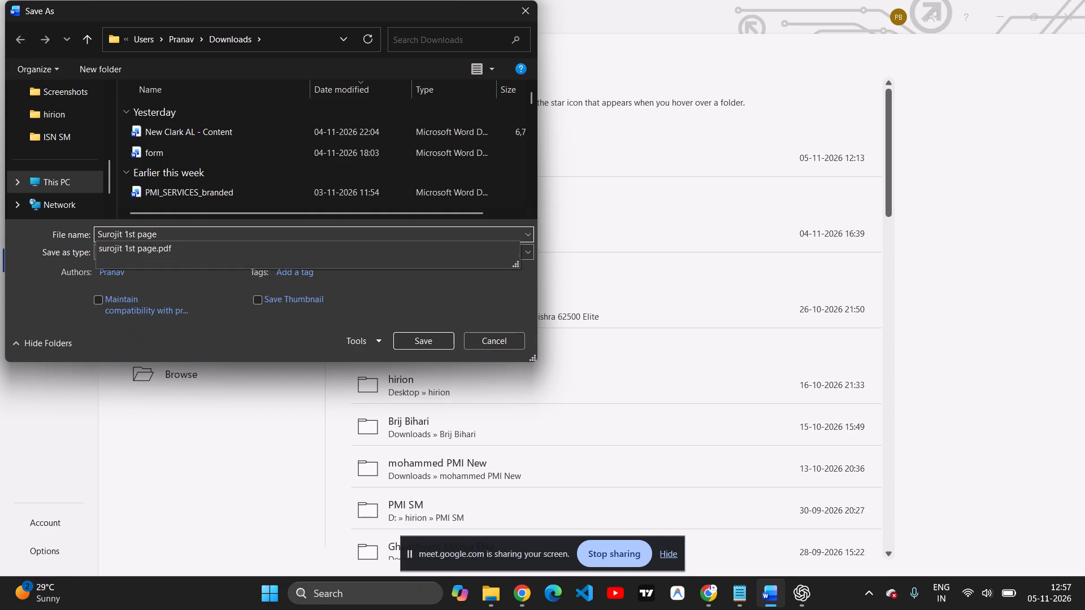
{"action": "left_click", "coordinate": [137, 292]}
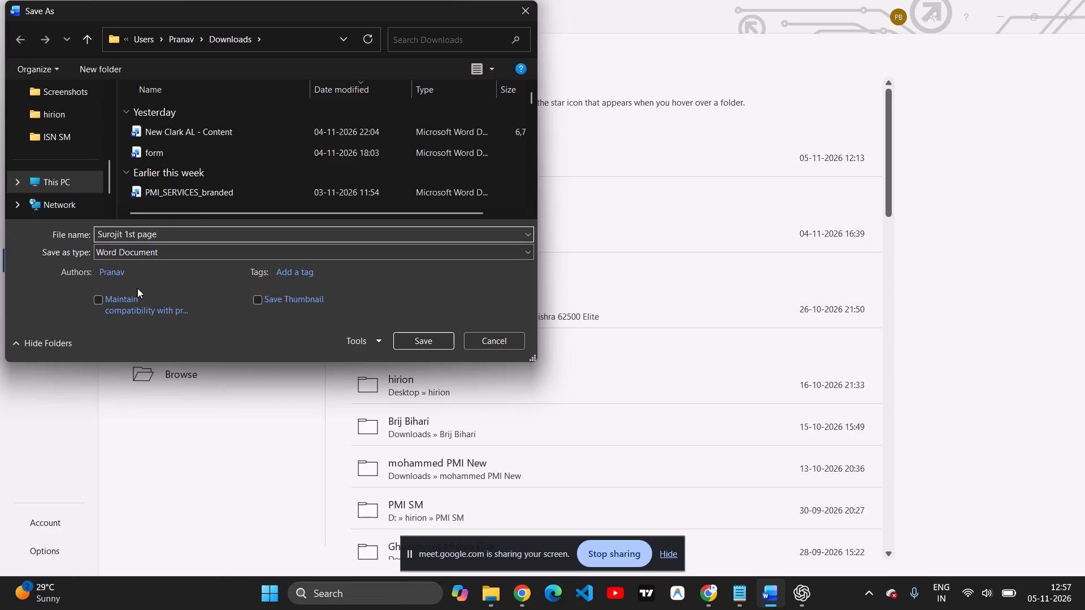
{"action": "left_click", "coordinate": [151, 264]}
{"action": "left_click", "coordinate": [160, 257]}
{"action": "left_click", "coordinate": [133, 330]}
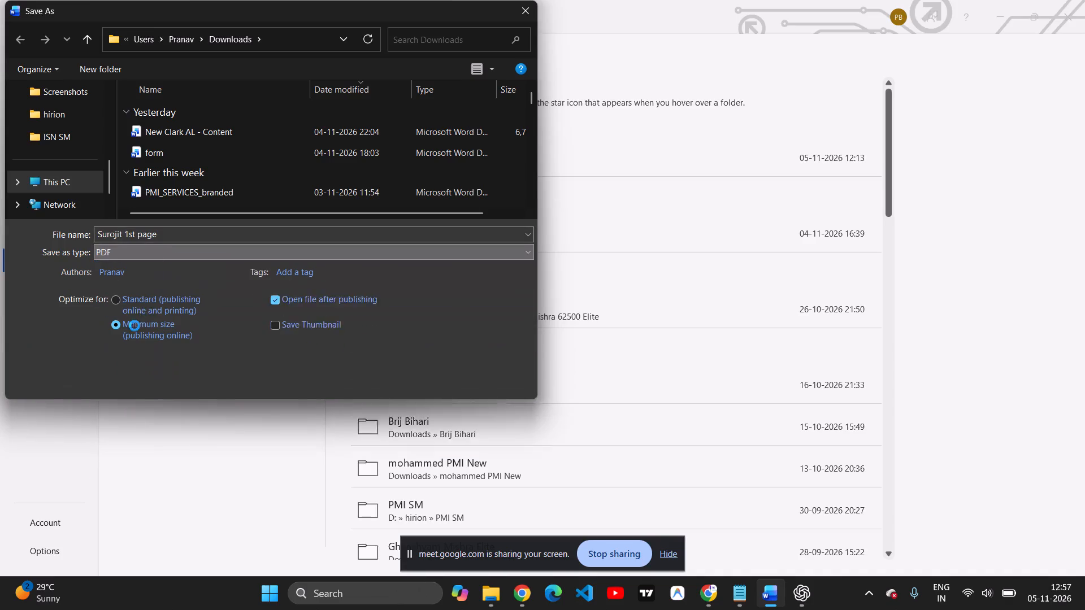
{"action": "left_click", "coordinate": [426, 373]}
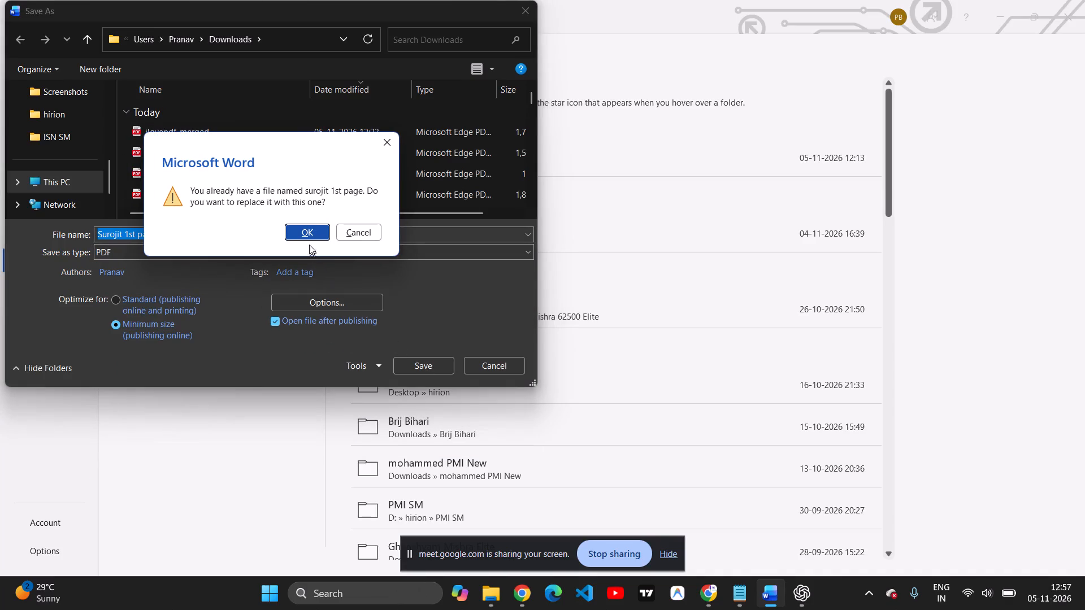
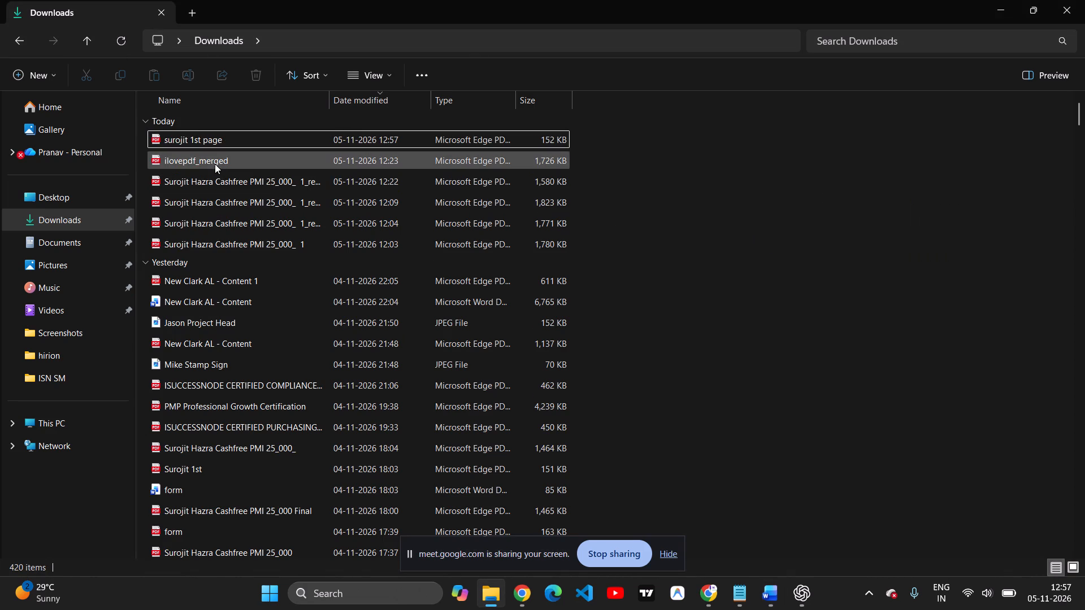
Delete the old merged PDF ilovepdf_merged from the Downloads folder.
{"action": "left_click", "coordinate": [214, 163]}
{"action": "key", "text": "Delete"}
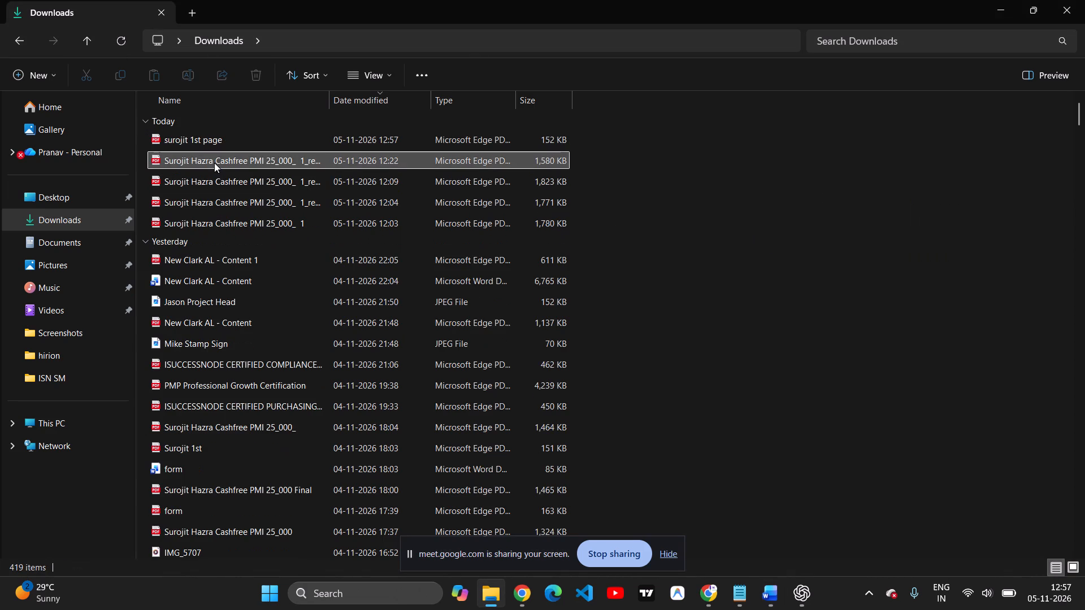
Switch to the Cliq browser window with the open document preview.
{"action": "key", "text": "alt+Tab"}
{"action": "key", "text": "alt+Tab"}
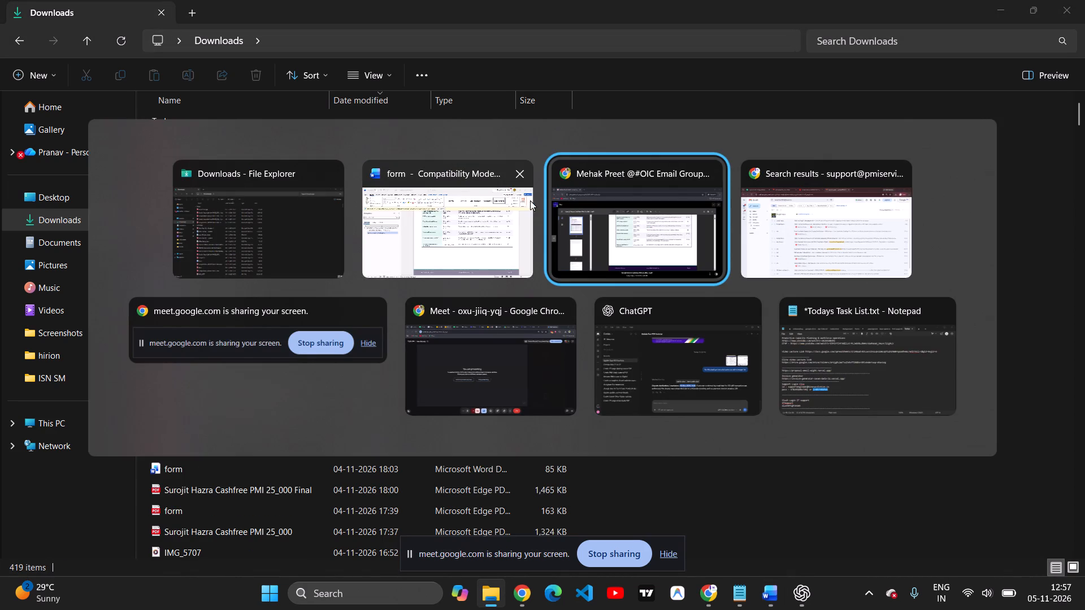
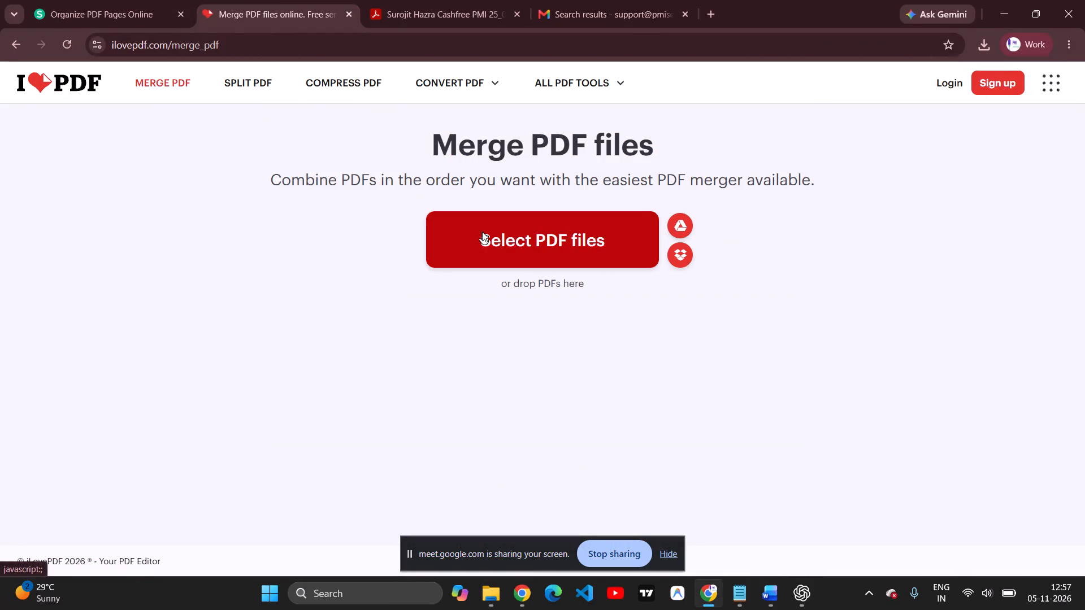
Add "surojit 1st page" and the Cashfree PMI 25_000 PDF modified at 12:22 to the merge, with the first page leading.
{"action": "left_click", "coordinate": [281, 201], "text": "ctrl"}
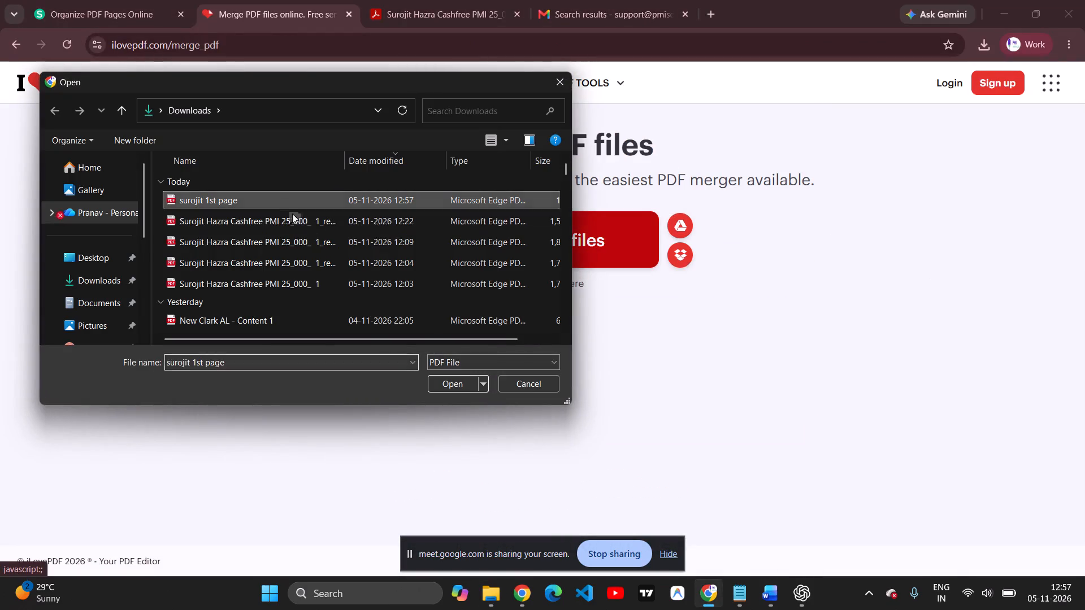
{"action": "left_click", "coordinate": [301, 223], "text": "ctrl"}
{"action": "left_click", "coordinate": [453, 387]}
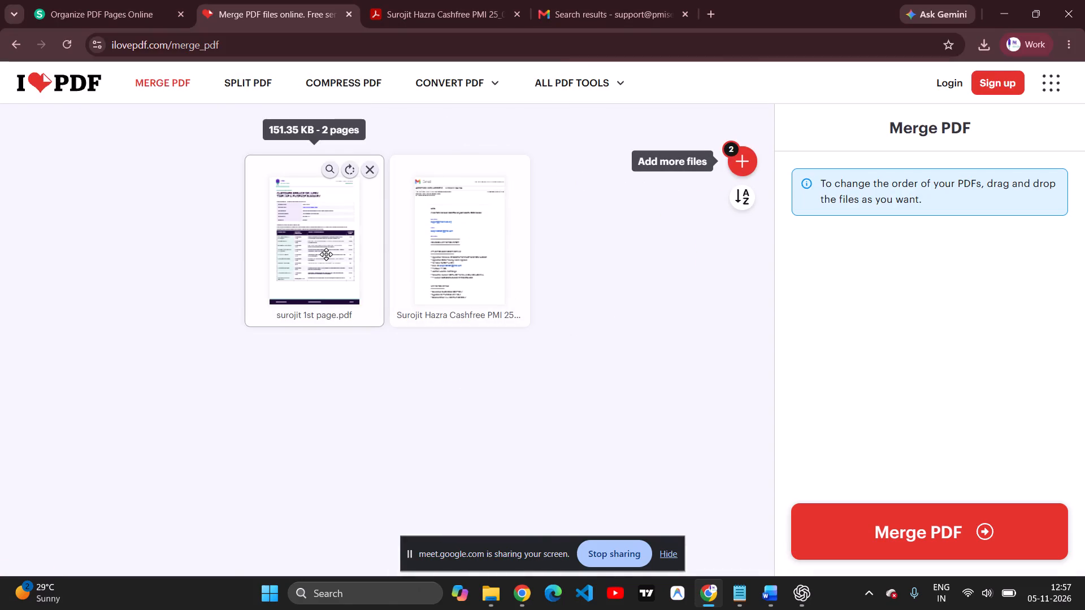
Preview "surojit 1st page.pdf" to check the service delivery timeline, and close the preview.
{"action": "left_click", "coordinate": [331, 178]}
{"action": "left_click", "coordinate": [329, 169]}
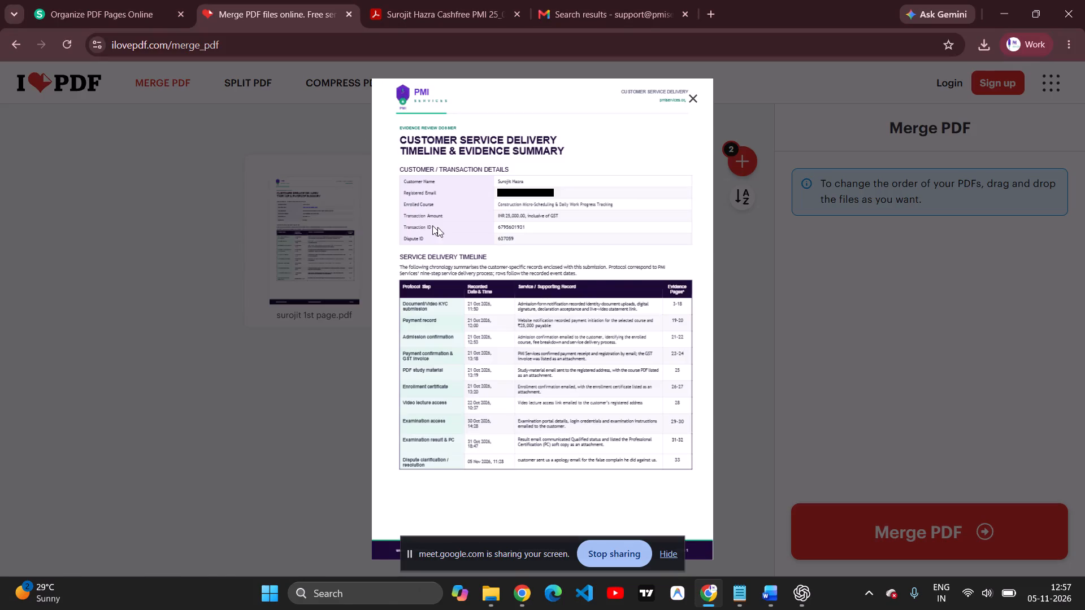
{"action": "scroll", "coordinate": [617, 333], "scroll_direction": "down", "scroll_amount": 1}
{"action": "left_click", "coordinate": [753, 371]}
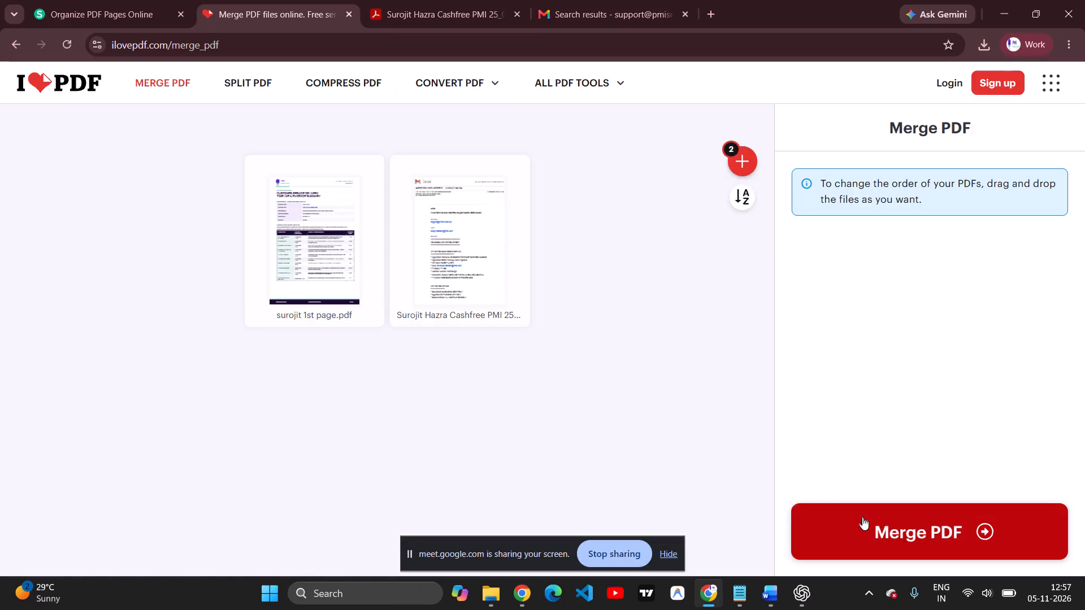
Merge the two PDFs and download the merged file.
{"action": "left_click", "coordinate": [863, 519]}
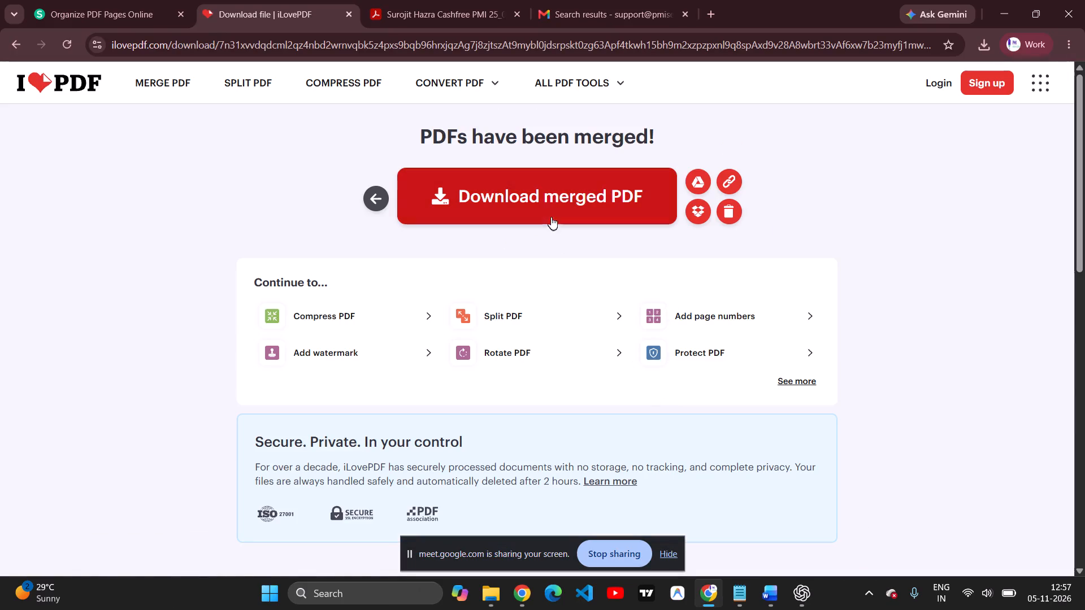
{"action": "left_click", "coordinate": [549, 201]}
{"action": "left_click", "coordinate": [372, 199]}
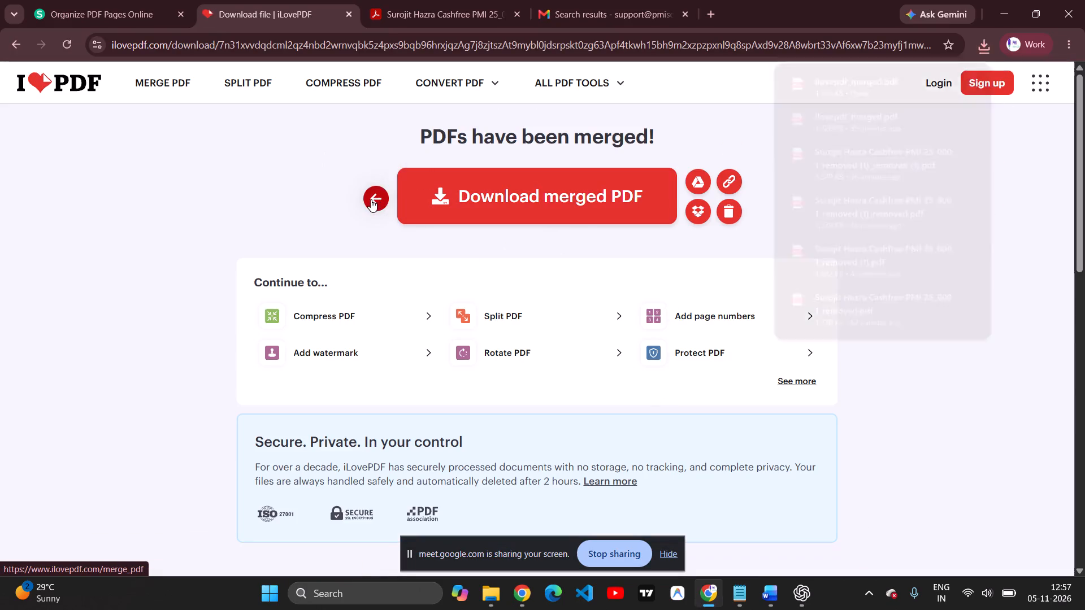
Open the new ilovepdf_merged PDF from the refreshed Downloads folder and check its pages and the first-page timeline, including the Examination access row.
{"action": "left_click", "coordinate": [493, 599]}
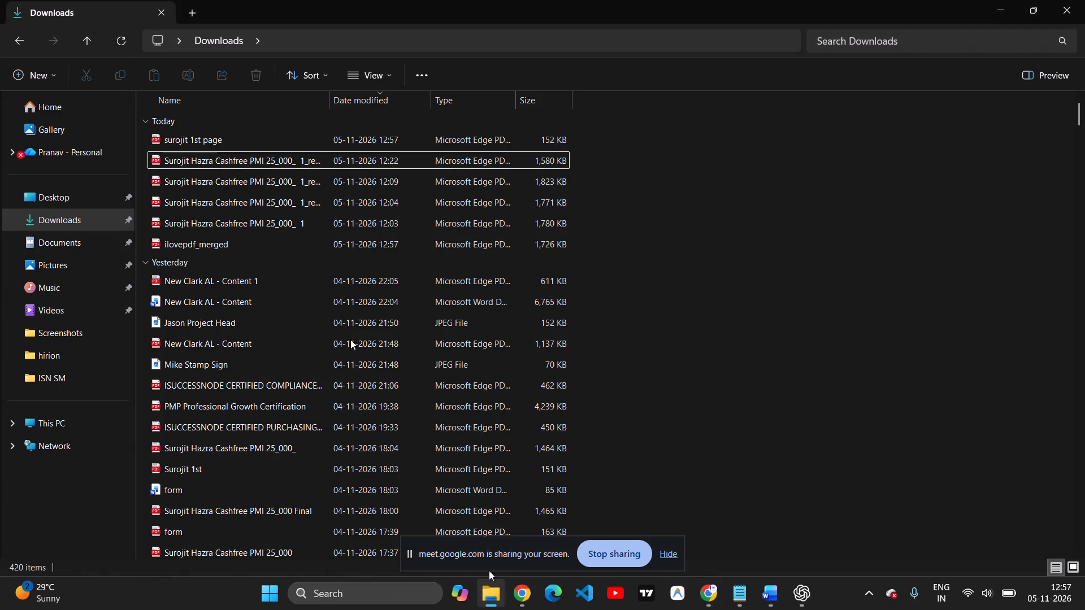
{"action": "left_click", "coordinate": [119, 27]}
{"action": "left_click", "coordinate": [121, 42]}
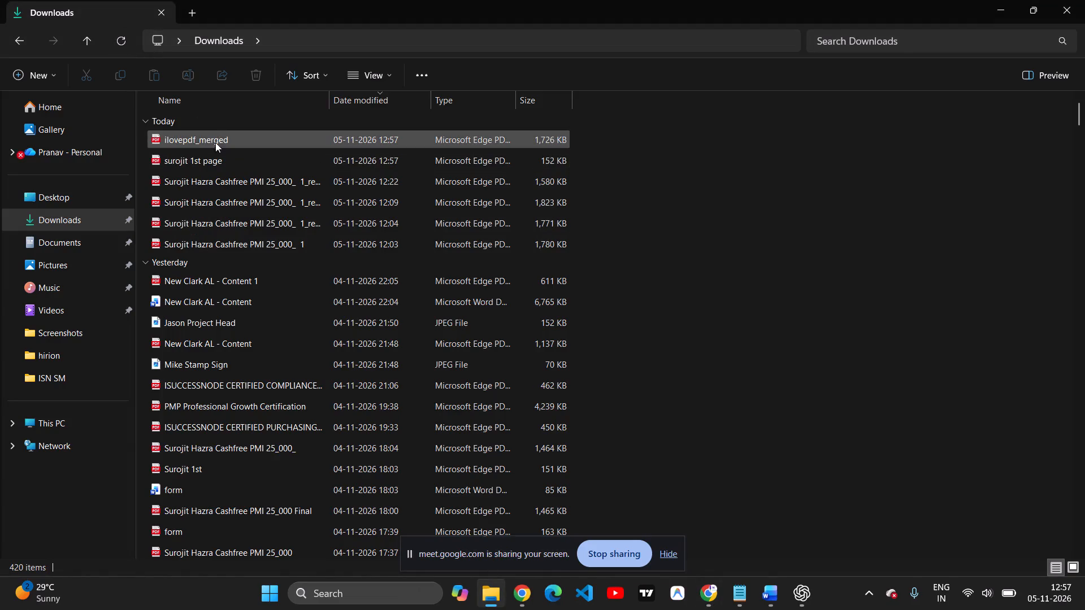
{"action": "double_click", "coordinate": [220, 134]}
{"action": "scroll", "coordinate": [680, 289], "scroll_direction": "down", "scroll_amount": 1}
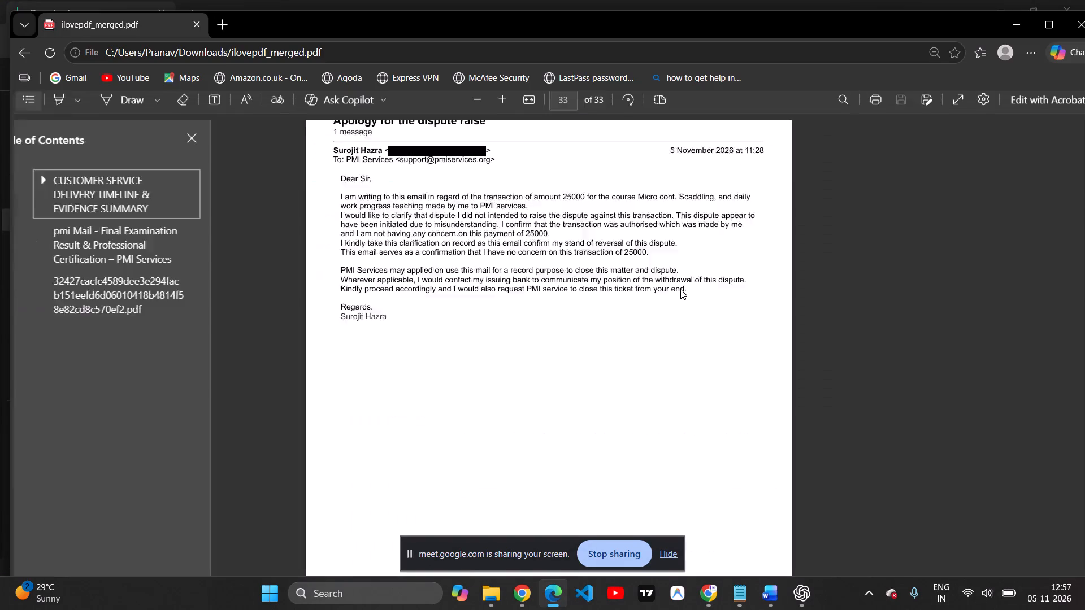
{"action": "scroll", "coordinate": [680, 289], "scroll_direction": "down", "scroll_amount": 1}
{"action": "scroll", "coordinate": [680, 289], "scroll_direction": "up", "scroll_amount": 20}
{"action": "scroll", "coordinate": [680, 289], "scroll_direction": "up", "scroll_amount": 20}
{"action": "scroll", "coordinate": [680, 289], "scroll_direction": "up", "scroll_amount": 6}
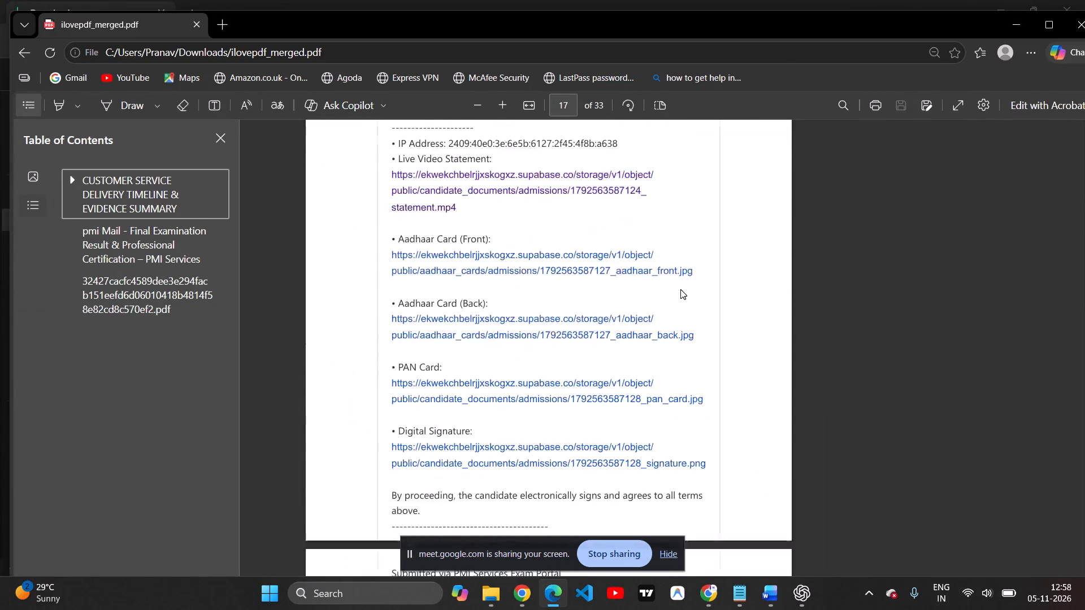
{"action": "scroll", "coordinate": [680, 289], "scroll_direction": "up", "scroll_amount": 20}
{"action": "scroll", "coordinate": [680, 289], "scroll_direction": "up", "scroll_amount": 9}
{"action": "scroll", "coordinate": [654, 300], "scroll_direction": "down", "scroll_amount": 2}
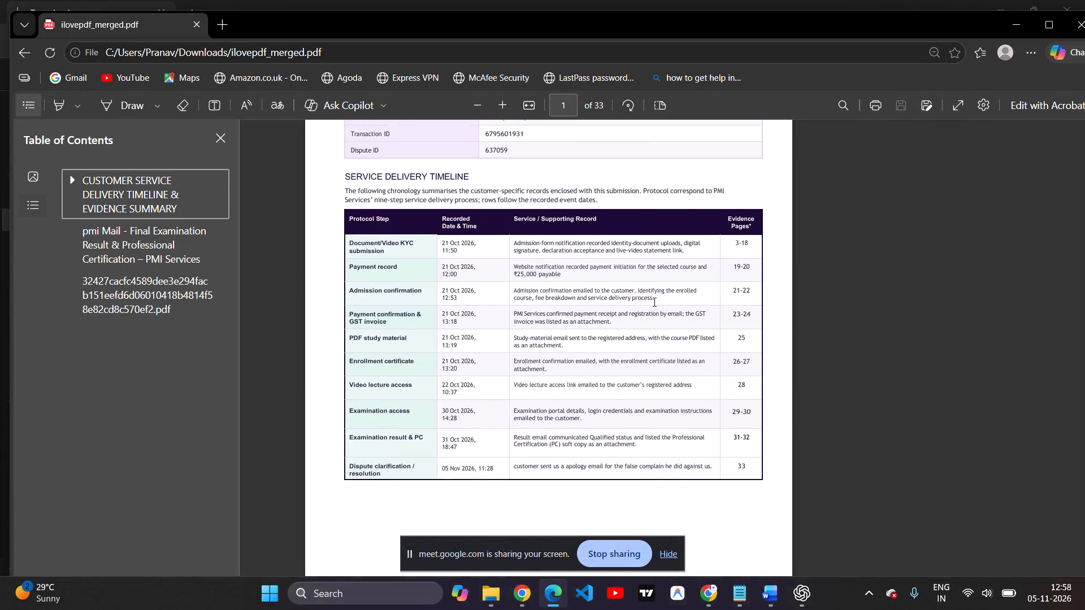
{"action": "scroll", "coordinate": [653, 302], "scroll_direction": "down", "scroll_amount": 1}
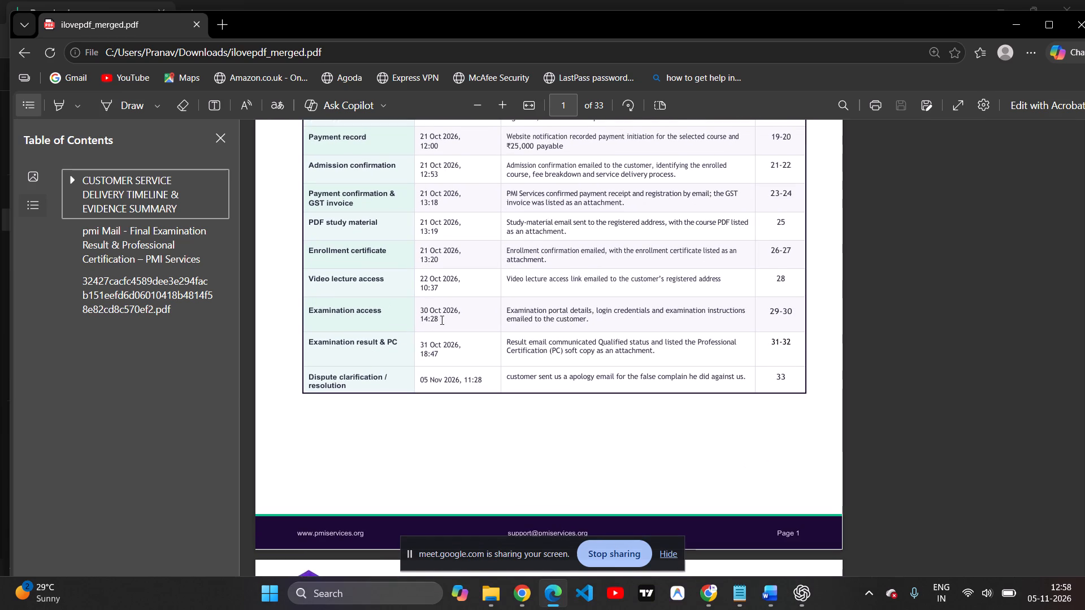
{"action": "left_click_drag", "start_coordinate": [346, 310], "coordinate": [762, 323]}
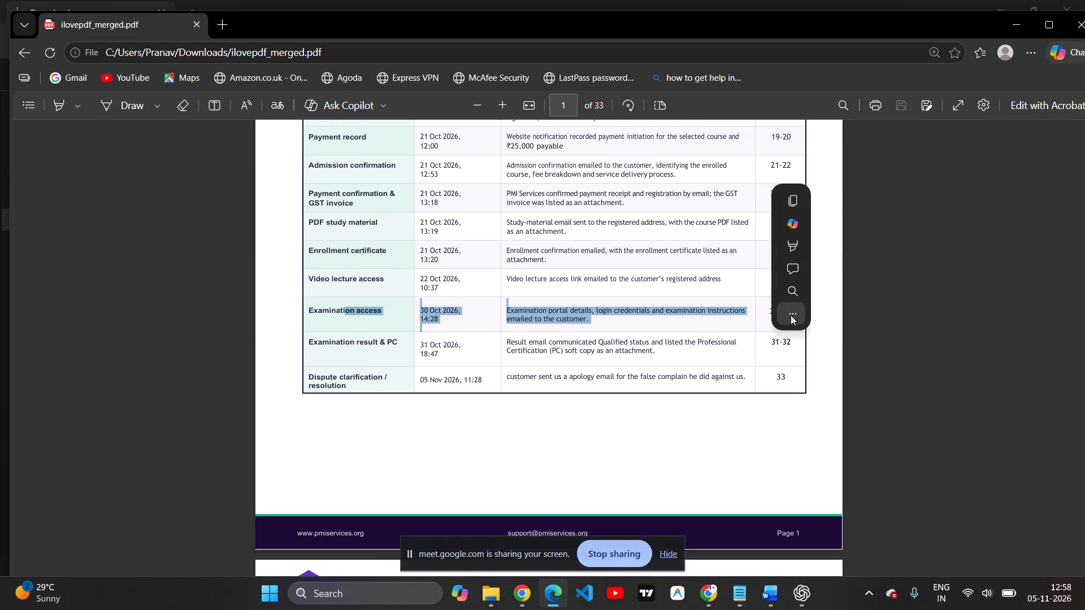
{"action": "left_click", "coordinate": [852, 321]}
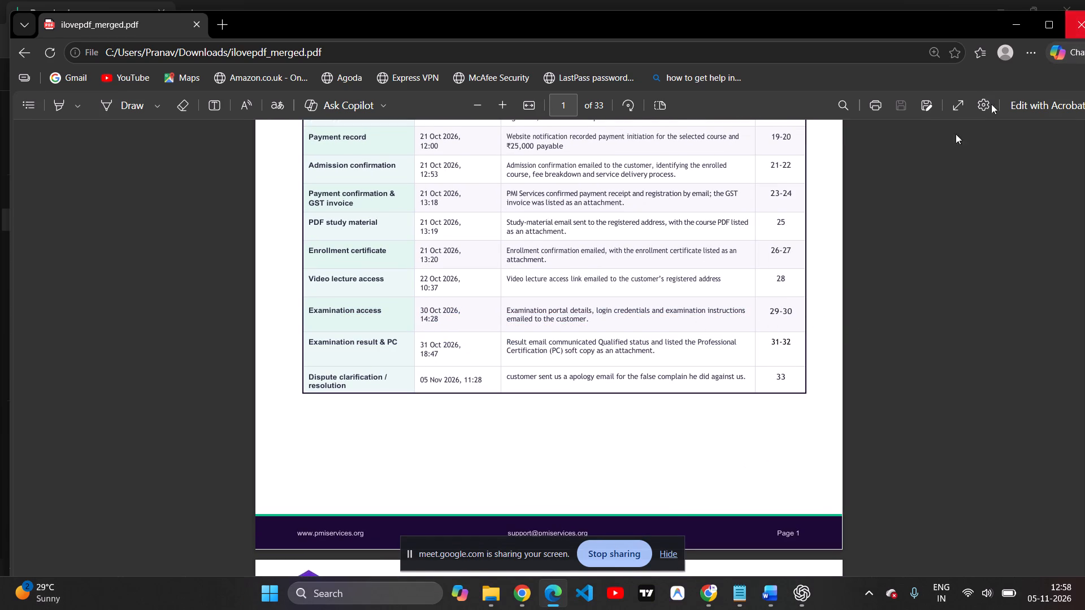
Stop sharing the screen in the Google Meet call.
{"action": "left_click", "coordinate": [613, 556]}
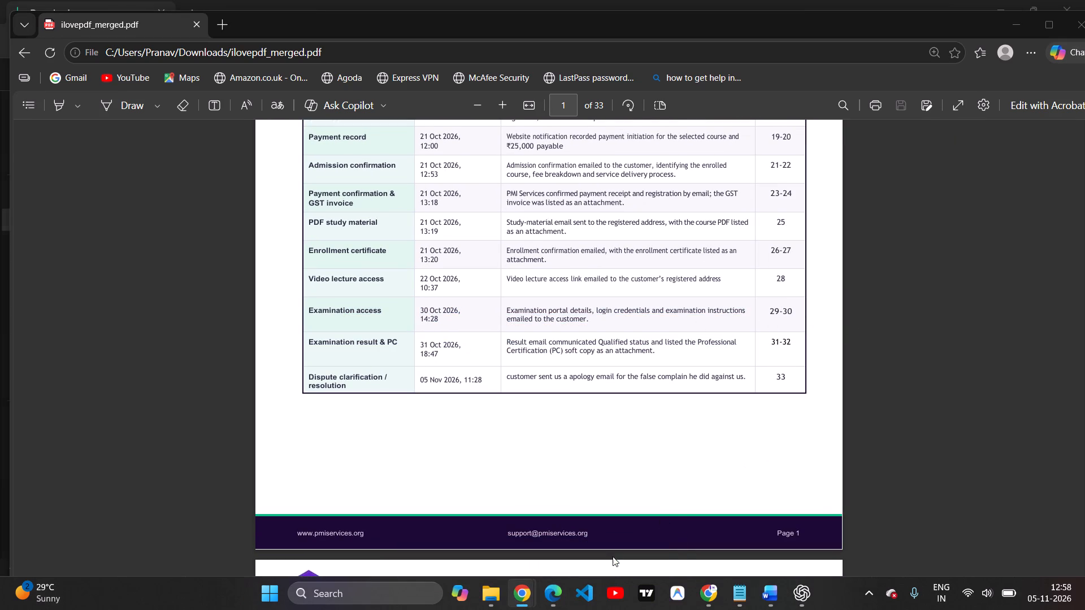
Close the merged PDF and copy the 12:22 Cashfree PDF's base file name in Downloads, through "25_000_ 1" and without the "_removed" suffixes.
{"action": "left_click", "coordinate": [1075, 18]}
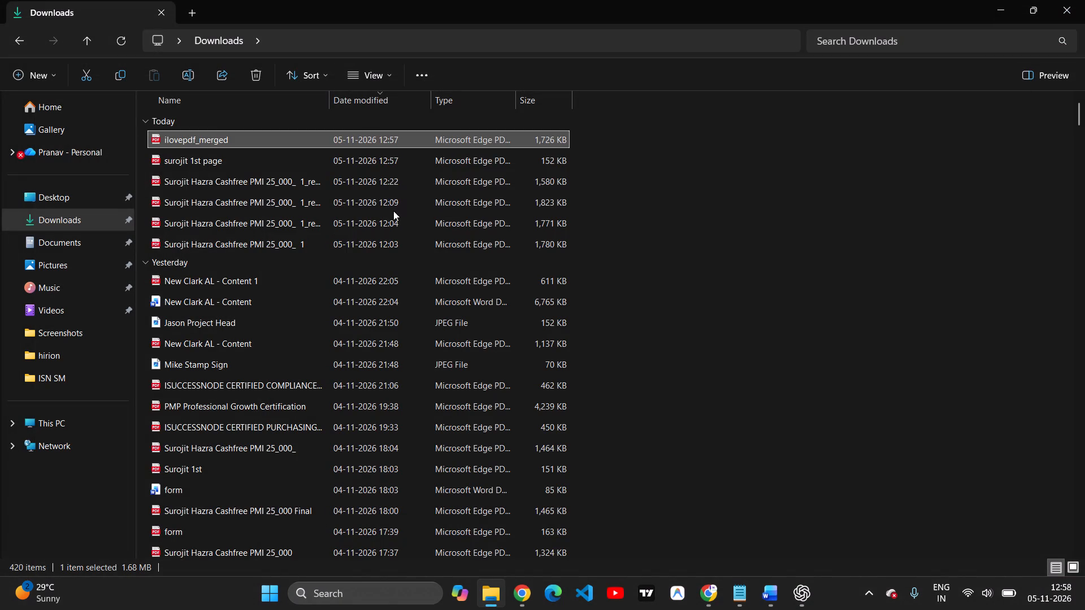
{"action": "left_click", "coordinate": [244, 178]}
{"action": "left_click", "coordinate": [186, 73]}
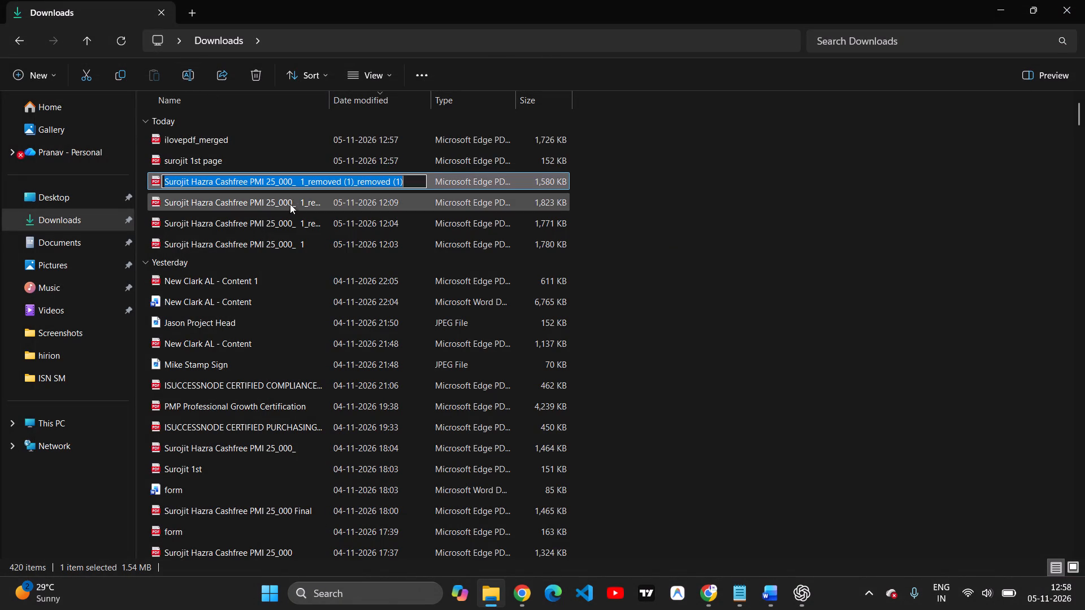
{"action": "left_click", "coordinate": [305, 182]}
{"action": "left_click_drag", "start_coordinate": [305, 182], "coordinate": [175, 181]}
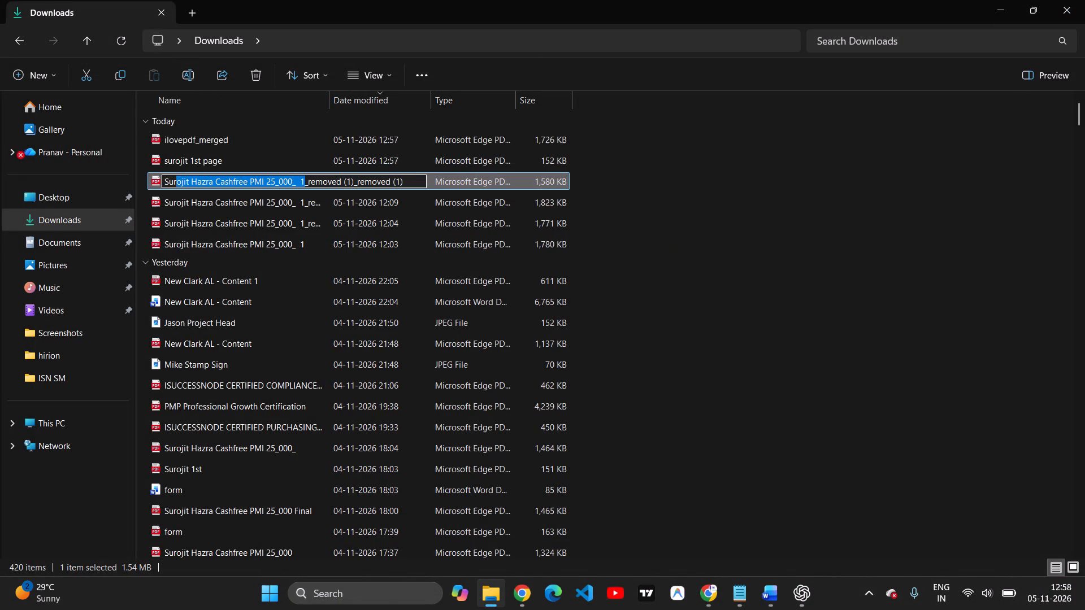
{"action": "left_click_drag", "start_coordinate": [175, 181], "coordinate": [165, 181]}
{"action": "key", "text": "ctrl+c"}
{"action": "key", "text": "ctrl+c"}
{"action": "key", "text": "ctrl+c"}
{"action": "key", "text": "ctrl+c"}
{"action": "key", "text": "ctrl+c"}
{"action": "key", "text": "ctrl+c"}
{"action": "left_click", "coordinate": [836, 263]}
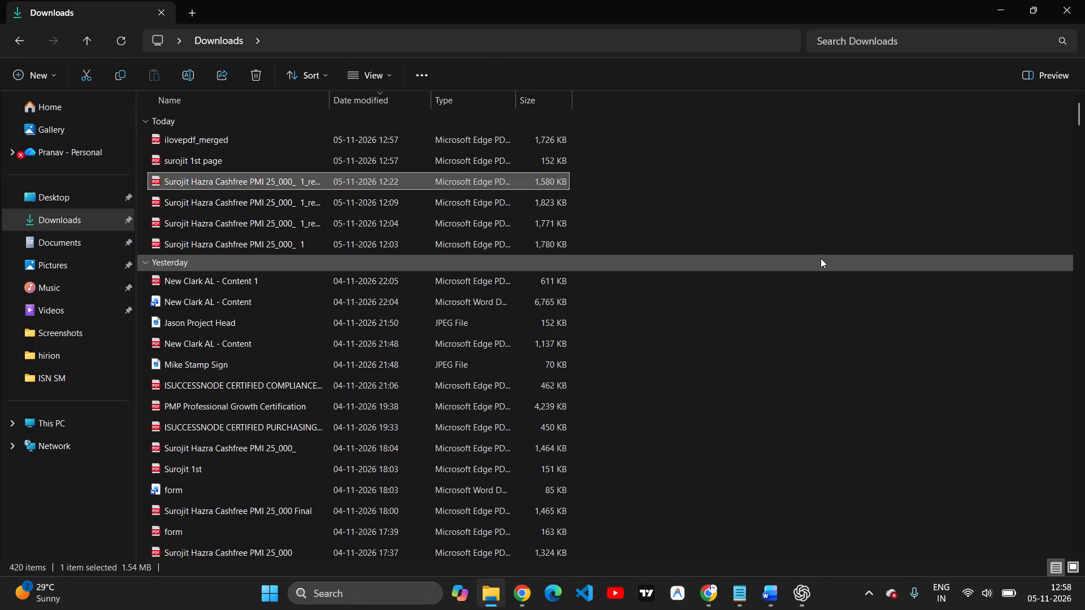
Switch to the Cliq window showing the preview of the customer's Cashfree PMI 25_000_ 1 PDF.
{"action": "key", "text": "alt+Tab"}
{"action": "key", "text": "alt+Tab"}
{"action": "key", "text": "alt+Tab"}
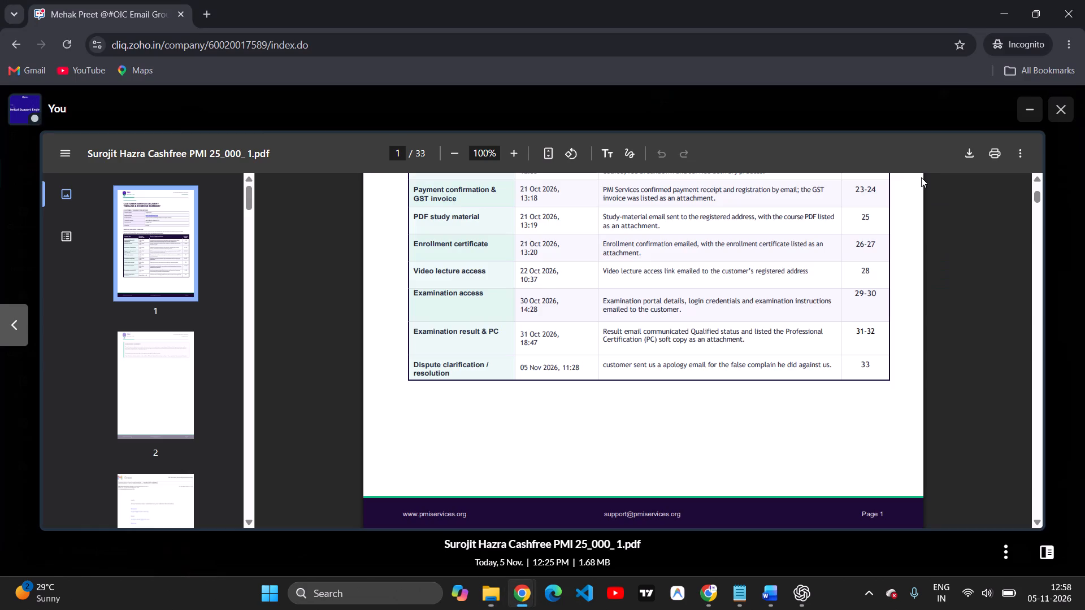
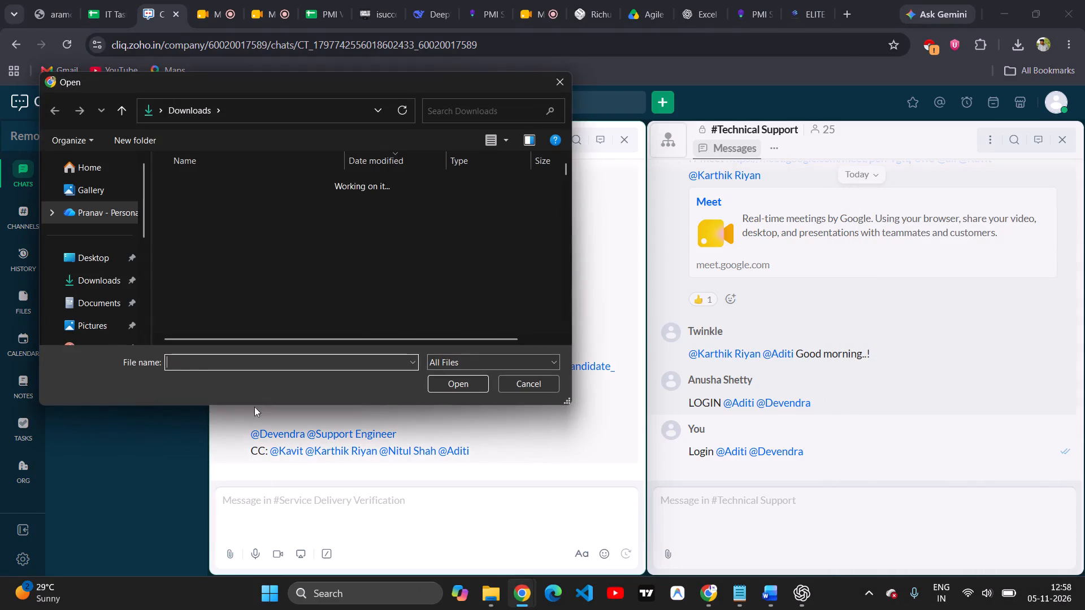
Share the merged PDF from Downloads with #Service Delivery Verification, named with the customer's name followed by "Cashfree PMI 25_000_ 1 Final".
{"action": "left_click", "coordinate": [219, 198]}
{"action": "left_click", "coordinate": [445, 389]}
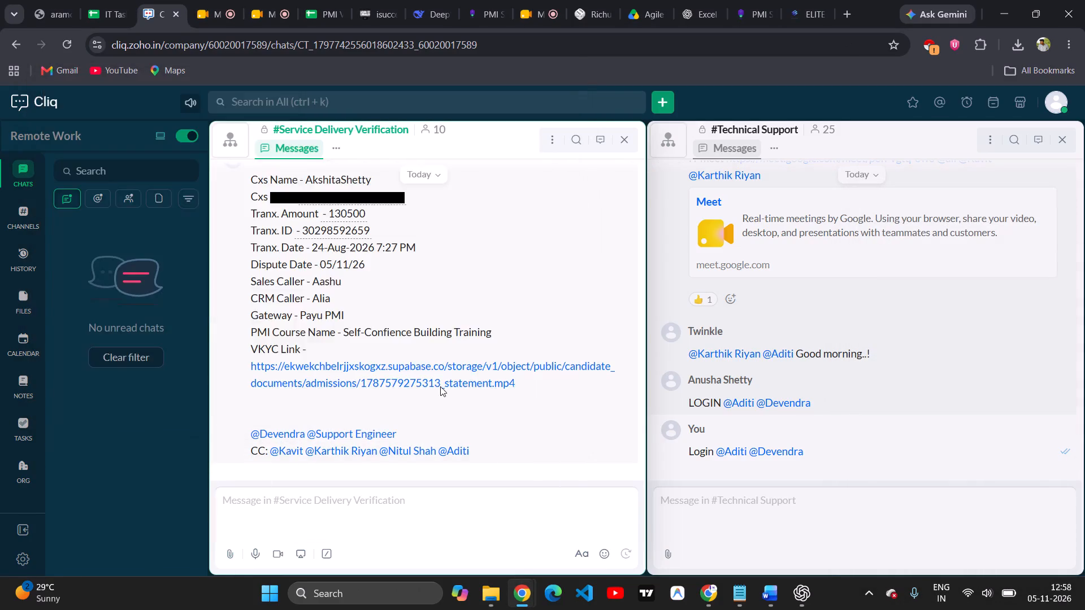
{"action": "left_click", "coordinate": [408, 372]}
{"action": "key", "text": "ctrl+v"}
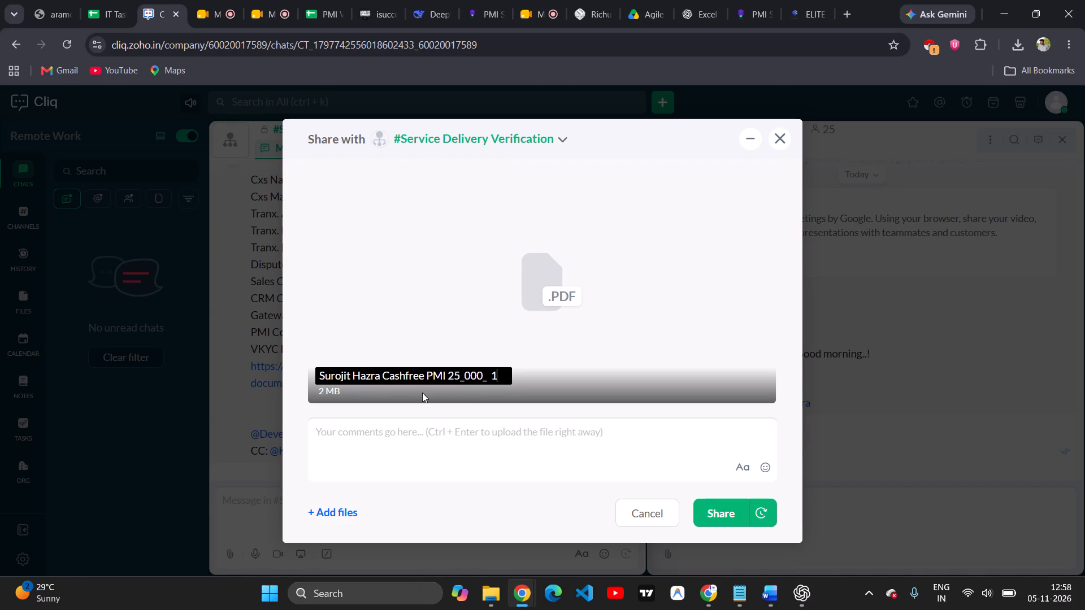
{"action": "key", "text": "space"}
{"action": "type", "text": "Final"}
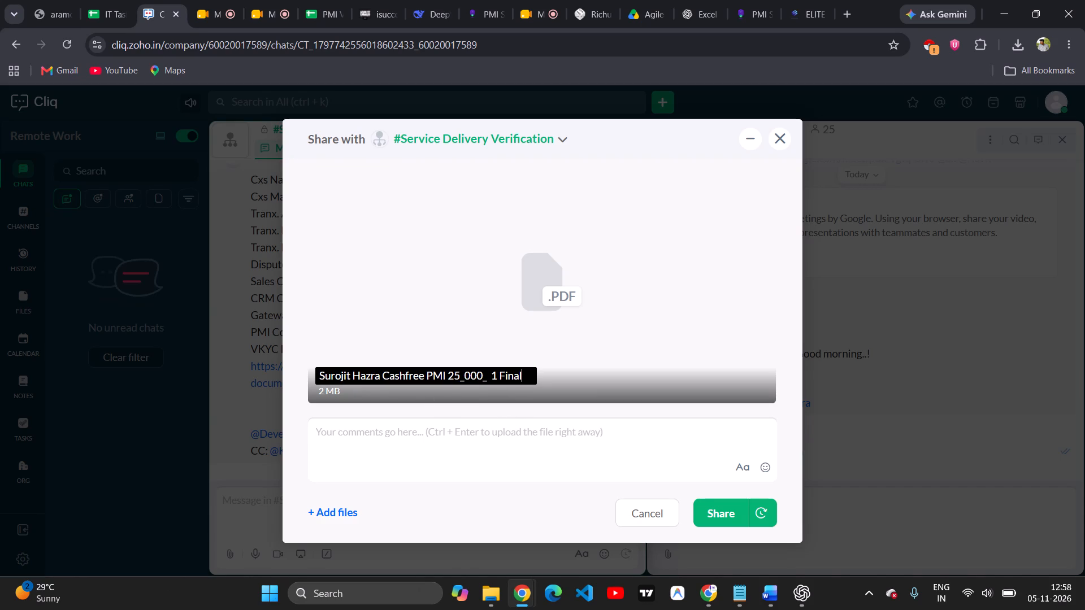
{"action": "left_click", "coordinate": [714, 518]}
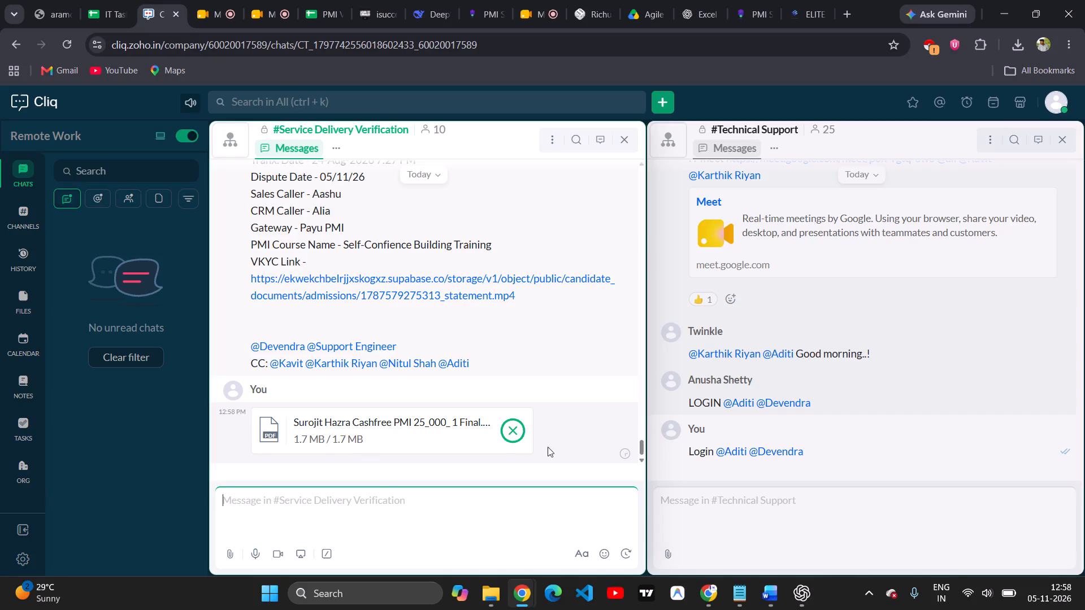
Open the shared Final PDF and check the customer details and service delivery timeline on its first page.
{"action": "left_click", "coordinate": [565, 460]}
{"action": "left_click", "coordinate": [320, 432]}
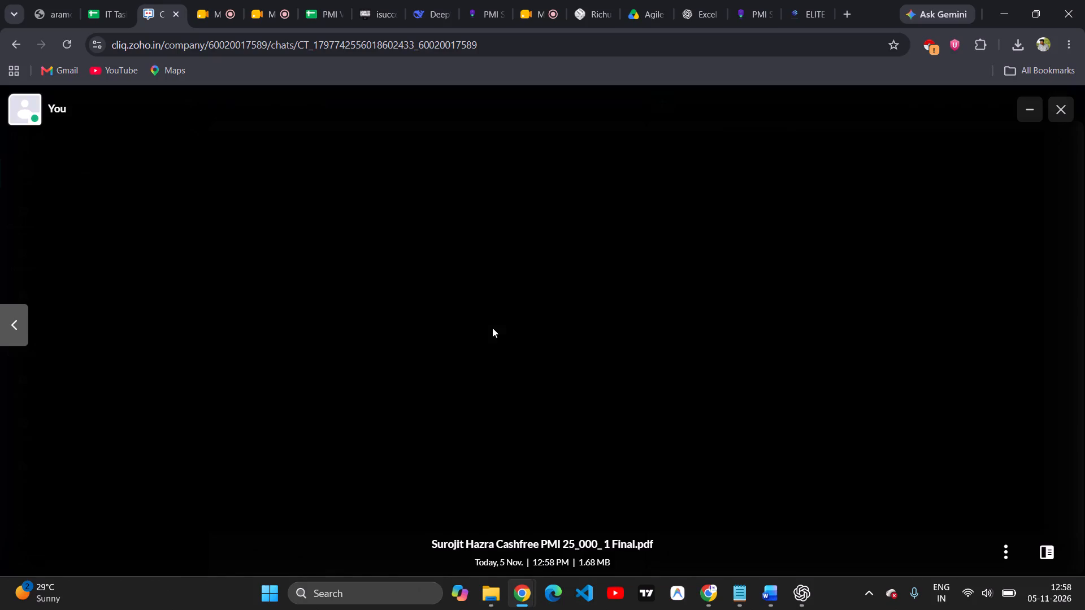
{"action": "scroll", "coordinate": [703, 374], "scroll_direction": "down", "scroll_amount": 5}
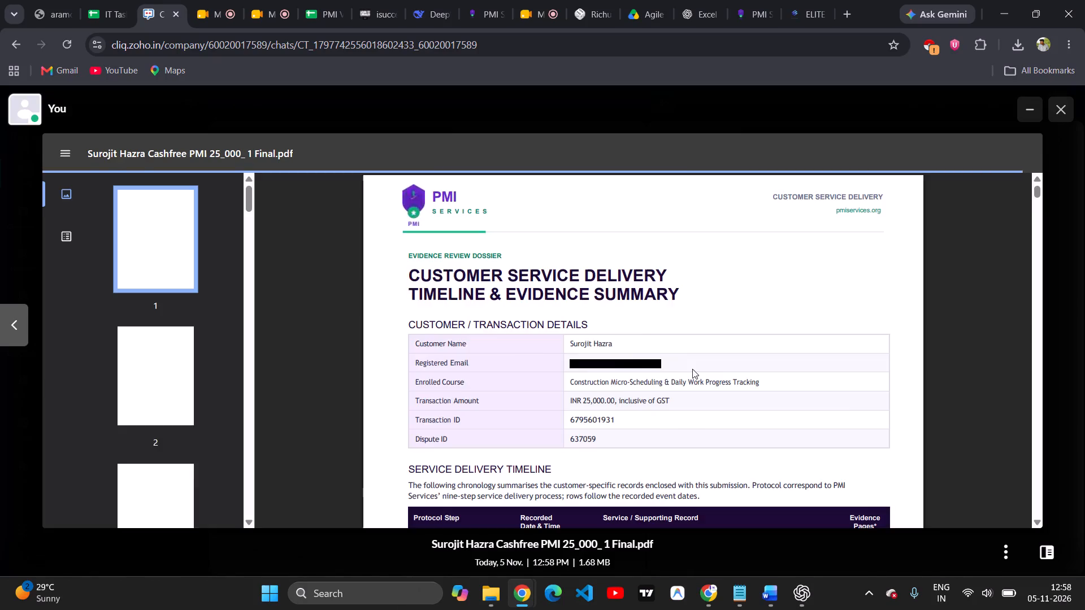
{"action": "scroll", "coordinate": [692, 369], "scroll_direction": "down", "scroll_amount": 5}
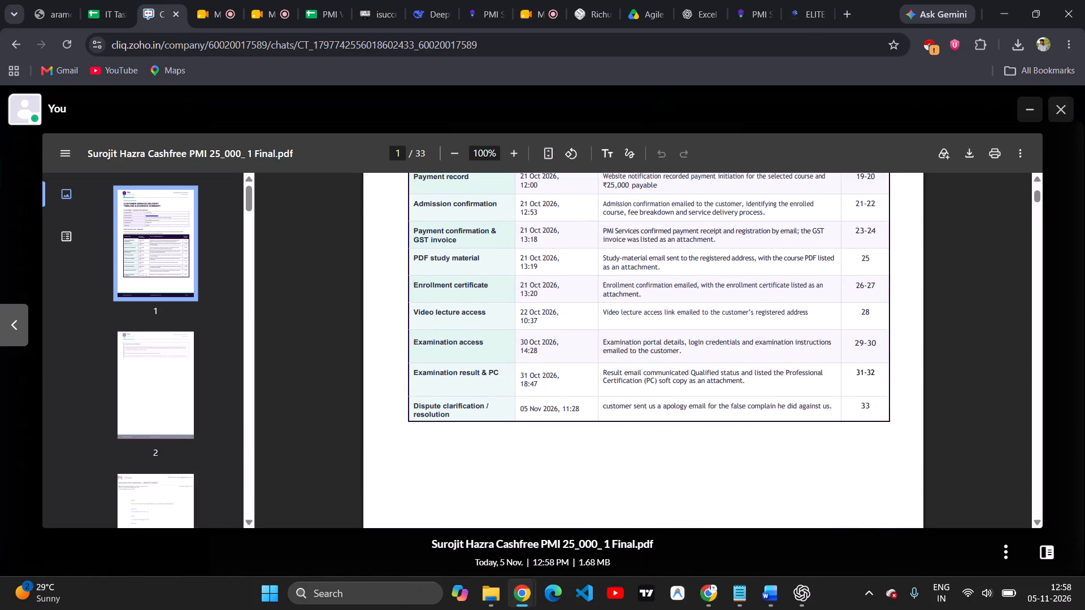
Review the Examination access description in the evidence timeline on page 1 of the previewed Cashfree PDF.
{"action": "left_click_drag", "start_coordinate": [617, 341], "coordinate": [684, 343]}
{"action": "left_click_drag", "start_coordinate": [795, 345], "coordinate": [817, 344]}
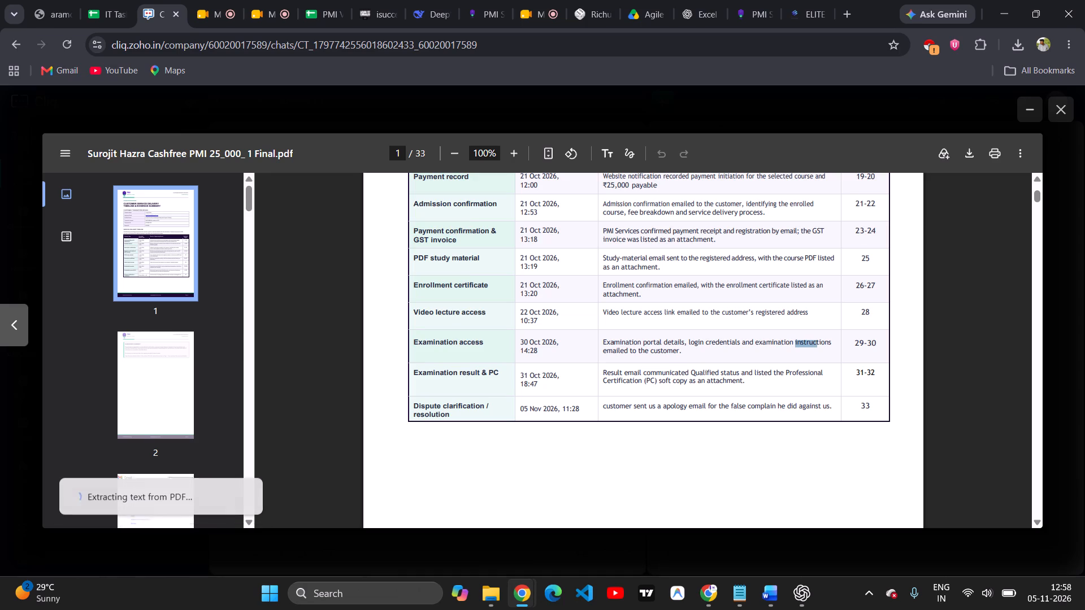
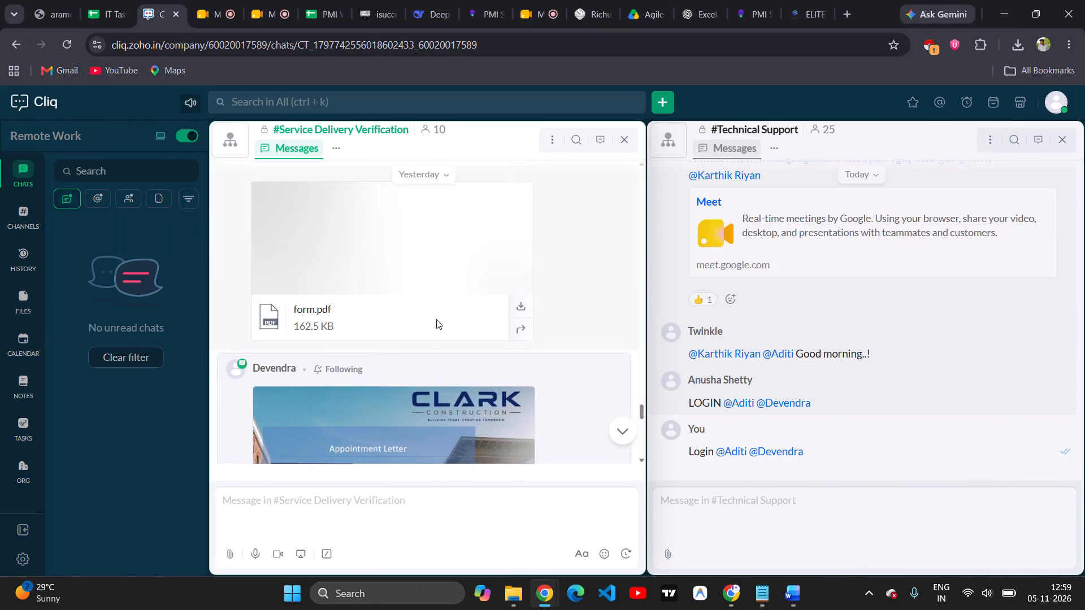
Open the reply thread of Devendra's November 3 post with Sandeep_27th_45000 Cashfree PMI.pdf in the Service Delivery Verification channel.
{"action": "scroll", "coordinate": [436, 319], "scroll_direction": "up", "scroll_amount": 6}
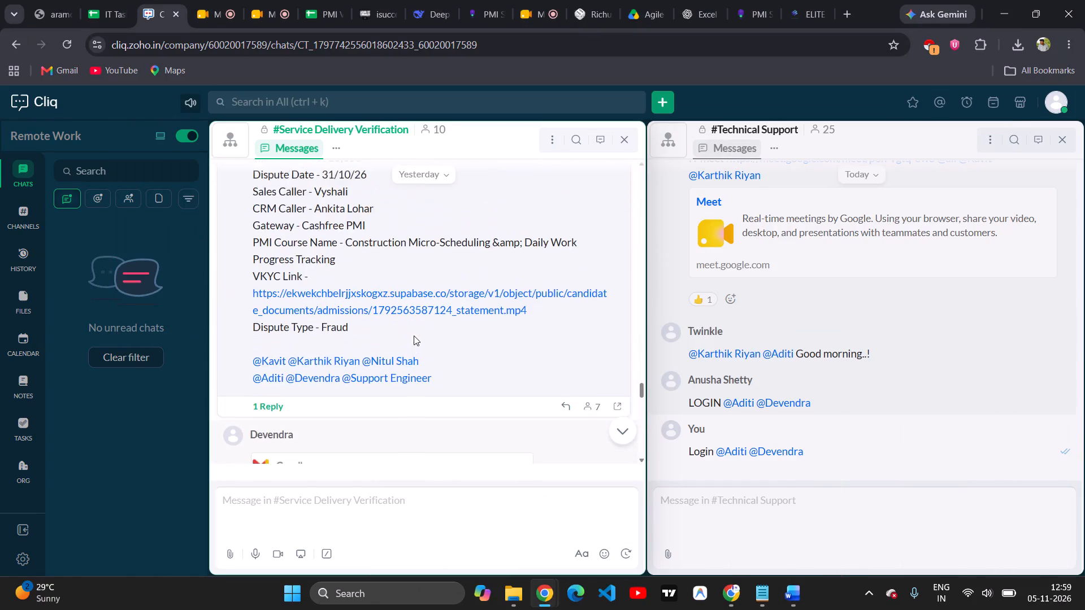
{"action": "scroll", "coordinate": [414, 335], "scroll_direction": "up", "scroll_amount": 3}
{"action": "scroll", "coordinate": [419, 341], "scroll_direction": "down", "scroll_amount": 1}
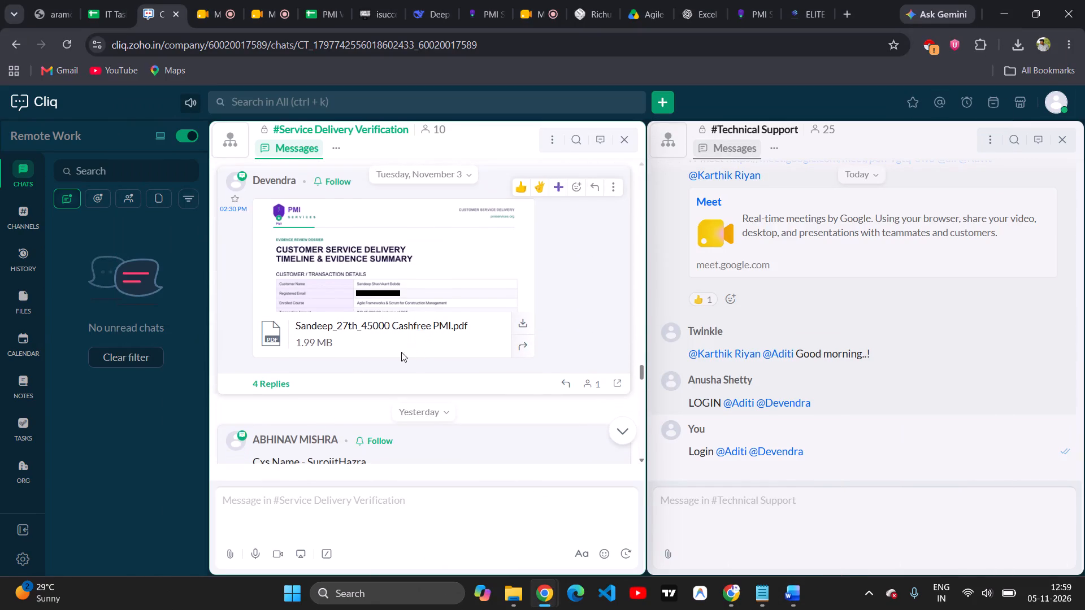
{"action": "left_click", "coordinate": [271, 382]}
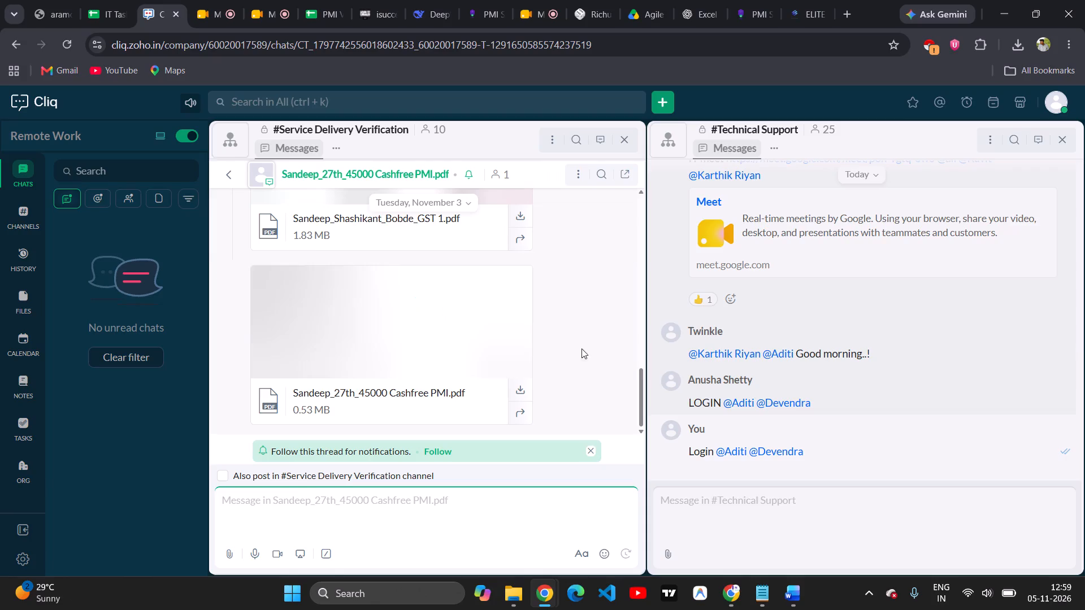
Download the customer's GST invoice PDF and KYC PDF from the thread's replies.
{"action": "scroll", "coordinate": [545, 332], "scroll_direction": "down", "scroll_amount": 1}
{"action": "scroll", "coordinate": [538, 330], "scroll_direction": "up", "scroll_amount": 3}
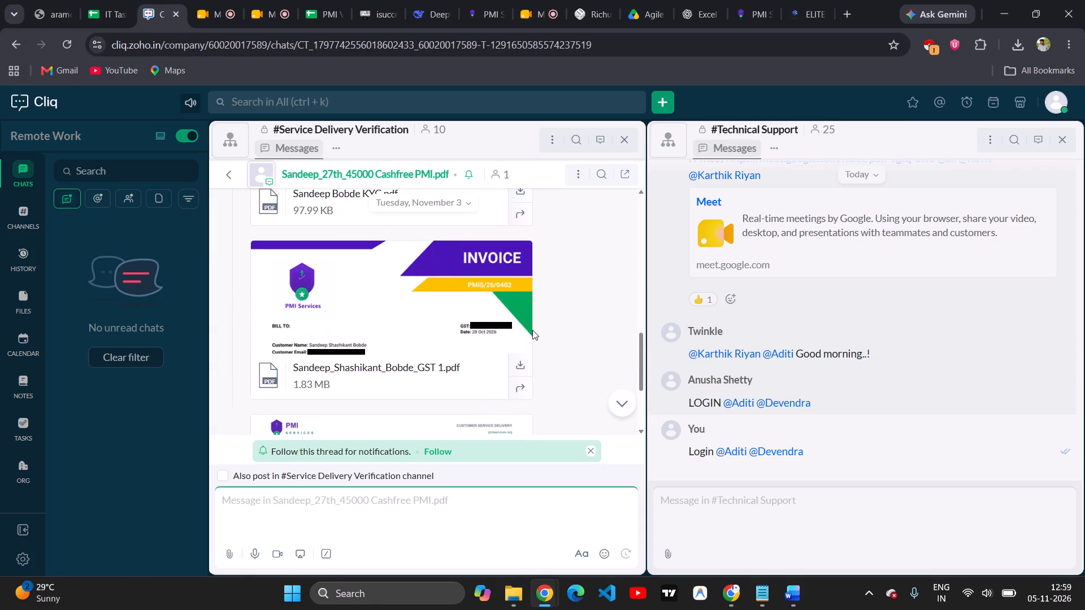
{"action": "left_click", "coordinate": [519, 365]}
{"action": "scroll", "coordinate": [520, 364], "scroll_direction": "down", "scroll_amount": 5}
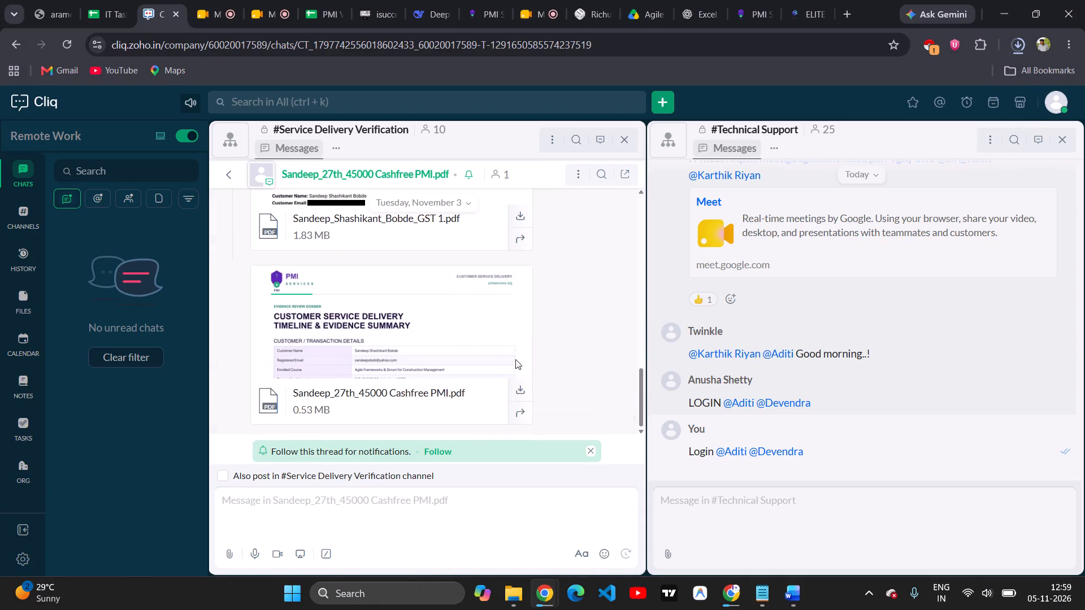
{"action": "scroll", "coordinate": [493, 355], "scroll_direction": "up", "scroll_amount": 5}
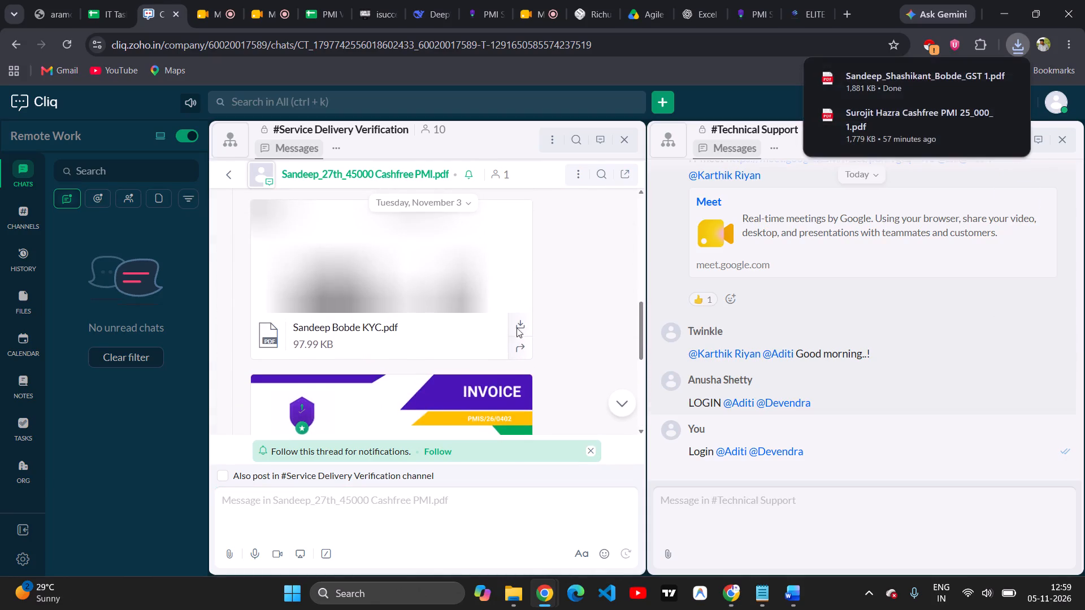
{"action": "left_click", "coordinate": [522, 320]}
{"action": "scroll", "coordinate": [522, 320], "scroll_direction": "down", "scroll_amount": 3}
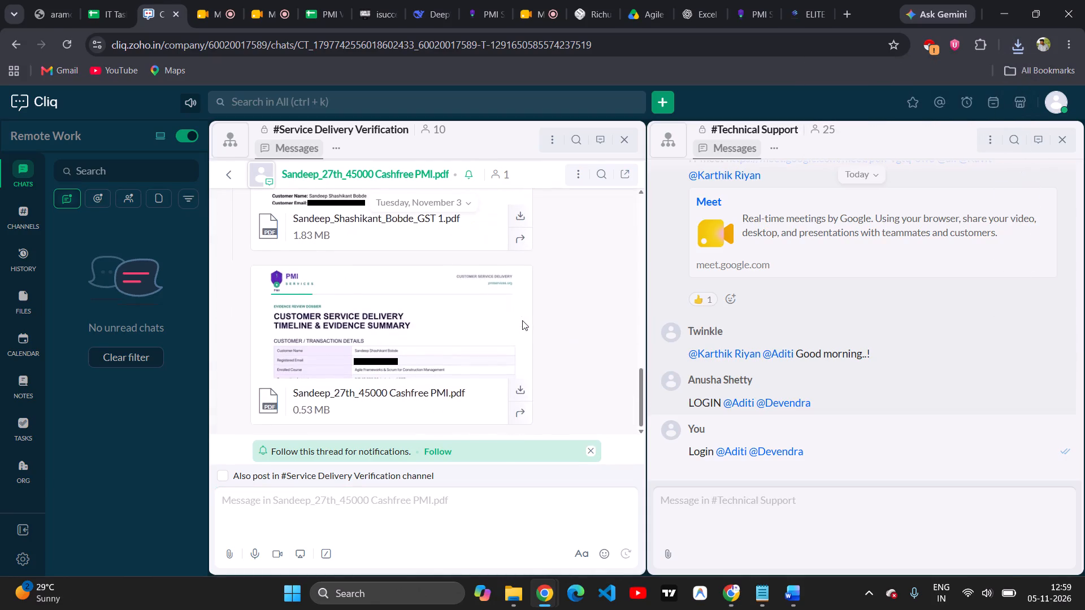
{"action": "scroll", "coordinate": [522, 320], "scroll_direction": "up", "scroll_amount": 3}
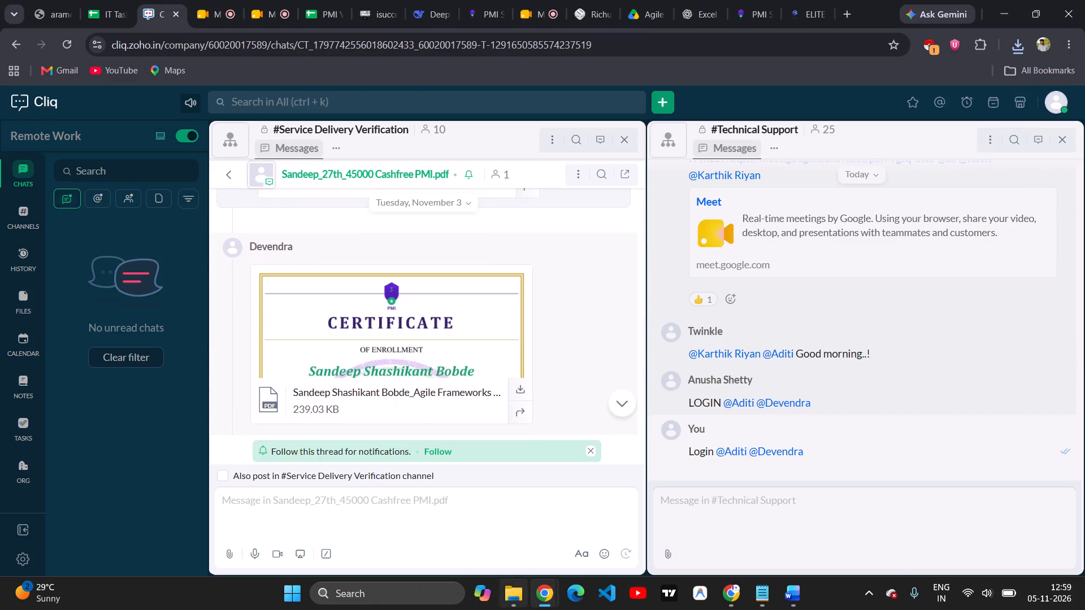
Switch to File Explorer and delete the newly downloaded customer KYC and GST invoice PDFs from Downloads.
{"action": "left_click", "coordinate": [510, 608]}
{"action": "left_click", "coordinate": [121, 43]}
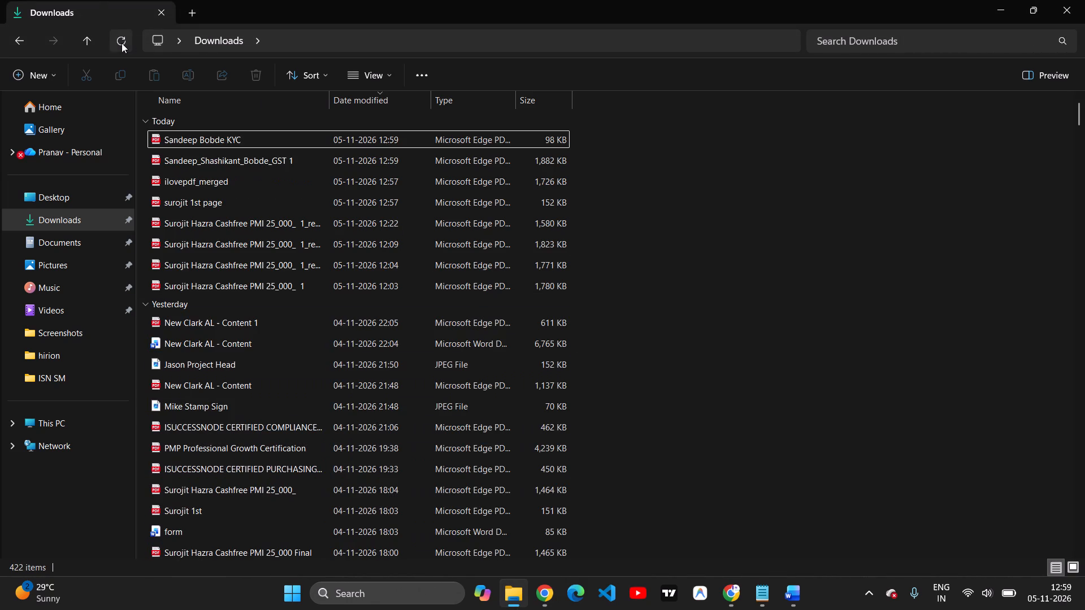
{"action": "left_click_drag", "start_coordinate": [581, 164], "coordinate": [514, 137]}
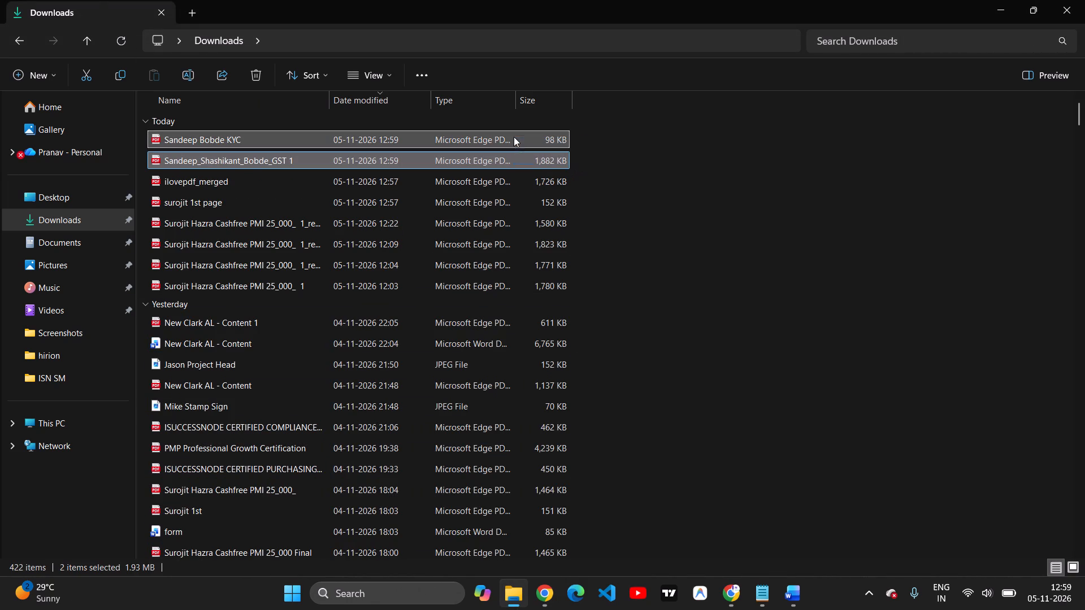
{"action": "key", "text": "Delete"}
Return to Cliq, leave the thread, and look through the Service Delivery Verification channel's older dispute posts and PDFs back to October 31.
{"action": "key", "text": "alt+Tab"}
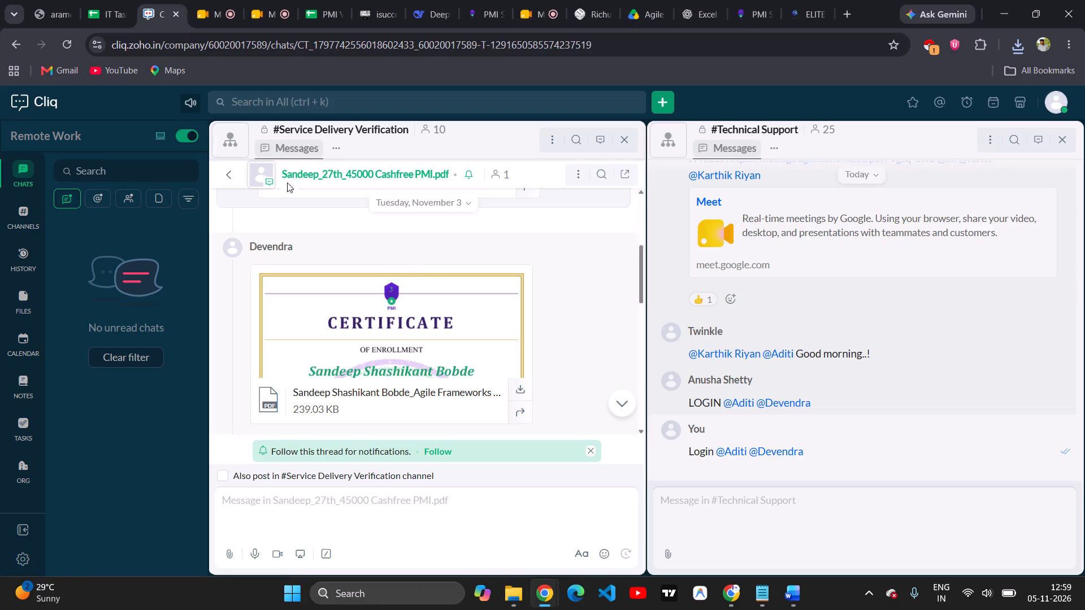
{"action": "left_click", "coordinate": [236, 175]}
{"action": "scroll", "coordinate": [448, 373], "scroll_direction": "up", "scroll_amount": 4}
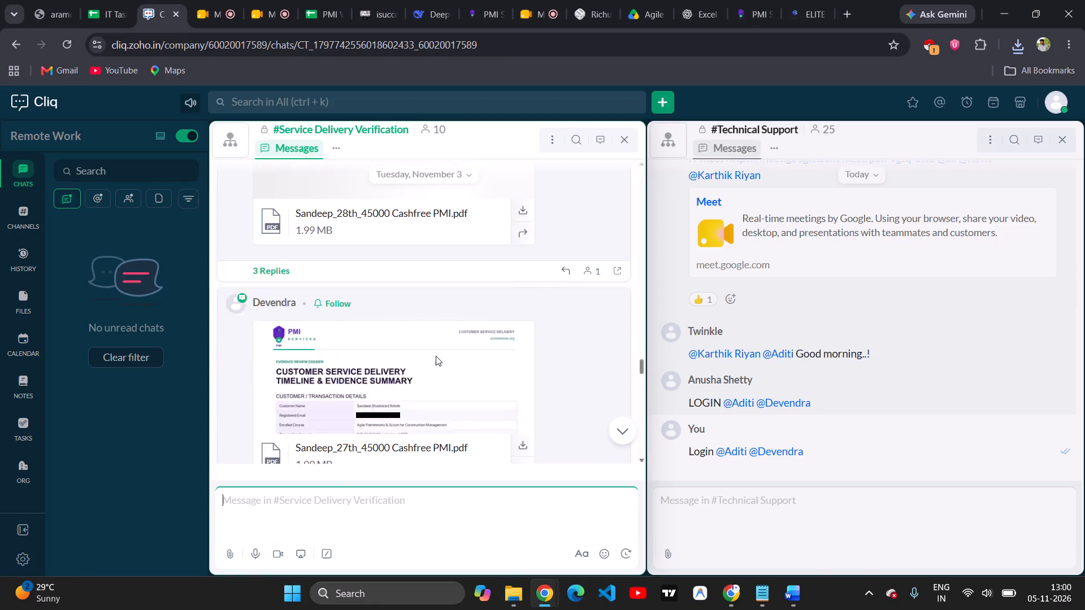
{"action": "scroll", "coordinate": [436, 356], "scroll_direction": "up", "scroll_amount": 7}
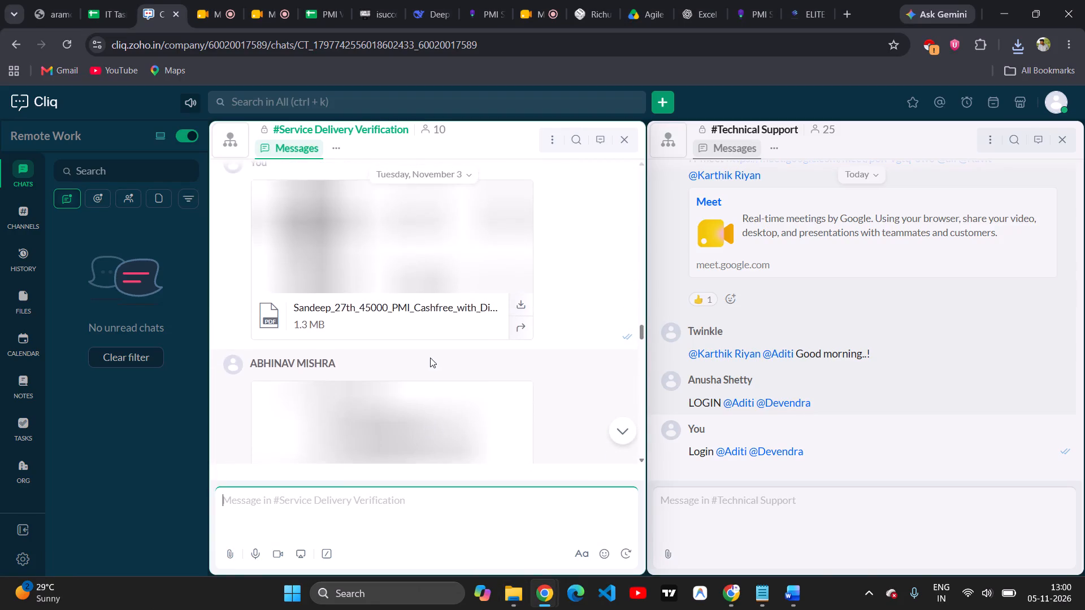
{"action": "scroll", "coordinate": [429, 358], "scroll_direction": "up", "scroll_amount": 2}
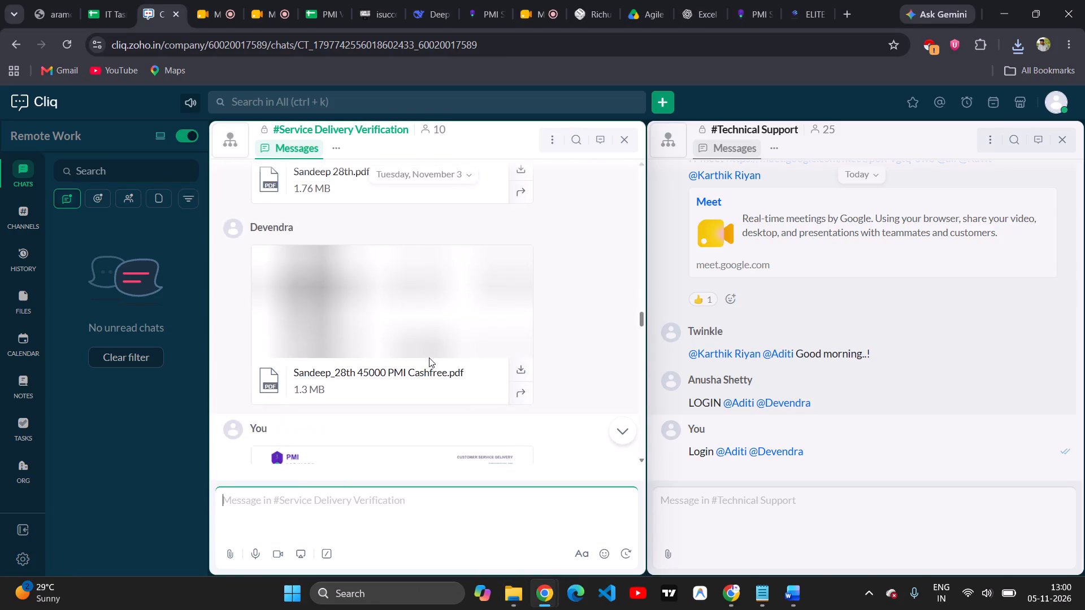
{"action": "scroll", "coordinate": [428, 358], "scroll_direction": "up", "scroll_amount": 1}
{"action": "scroll", "coordinate": [503, 346], "scroll_direction": "up", "scroll_amount": 4}
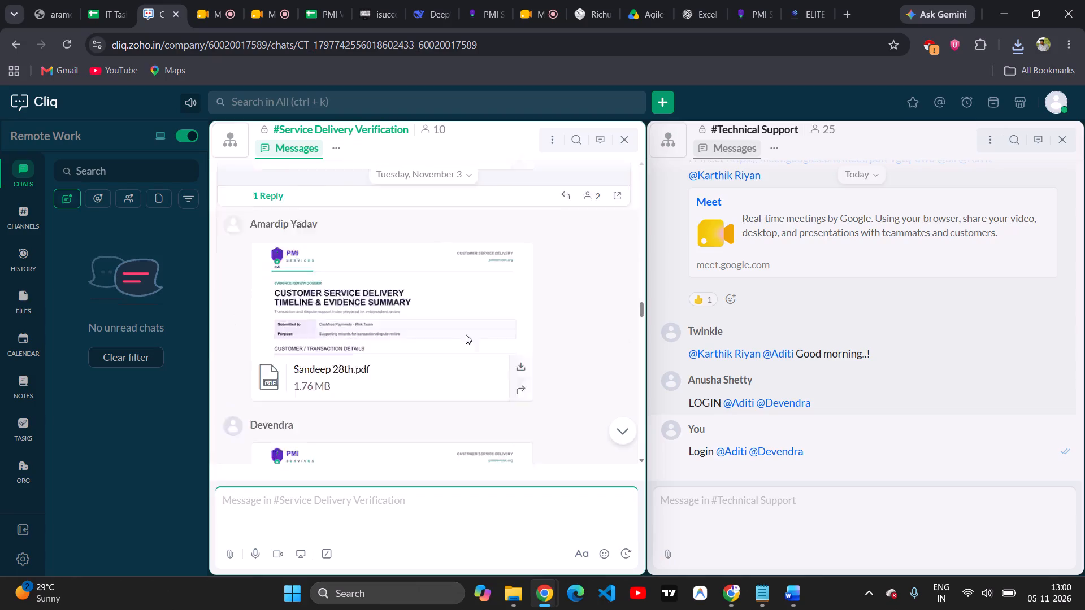
{"action": "scroll", "coordinate": [457, 334], "scroll_direction": "up", "scroll_amount": 6}
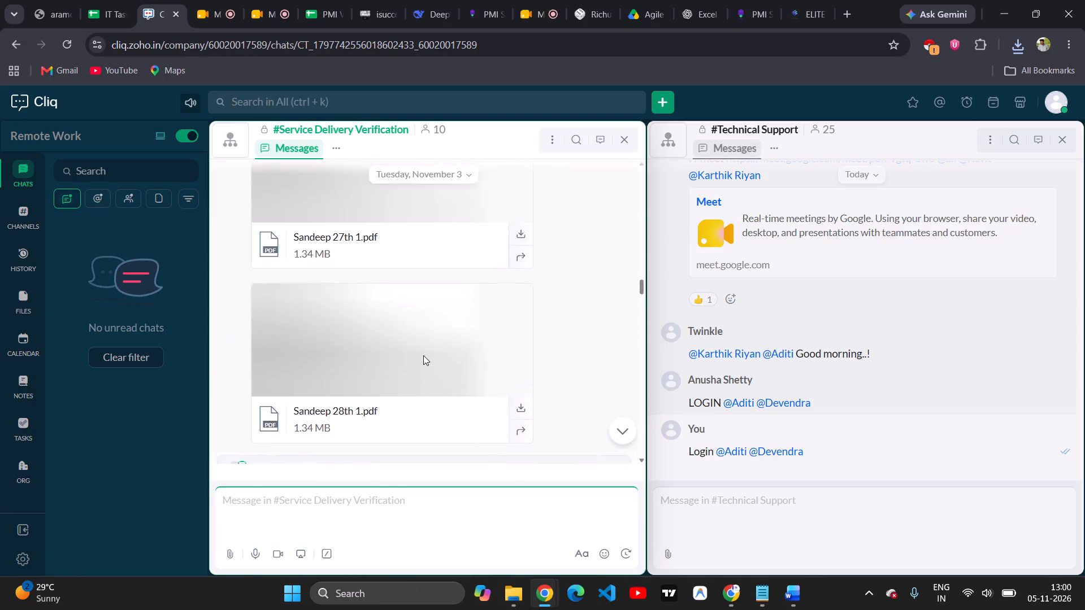
{"action": "scroll", "coordinate": [423, 355], "scroll_direction": "up", "scroll_amount": 17}
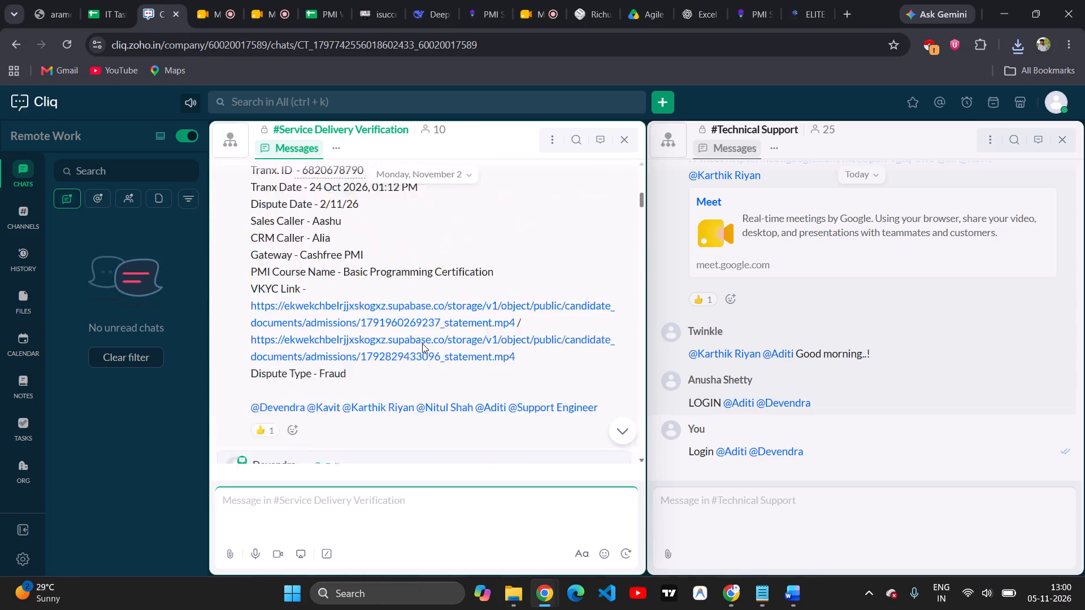
{"action": "scroll", "coordinate": [422, 343], "scroll_direction": "up", "scroll_amount": 6}
{"action": "scroll", "coordinate": [511, 268], "scroll_direction": "up", "scroll_amount": 2}
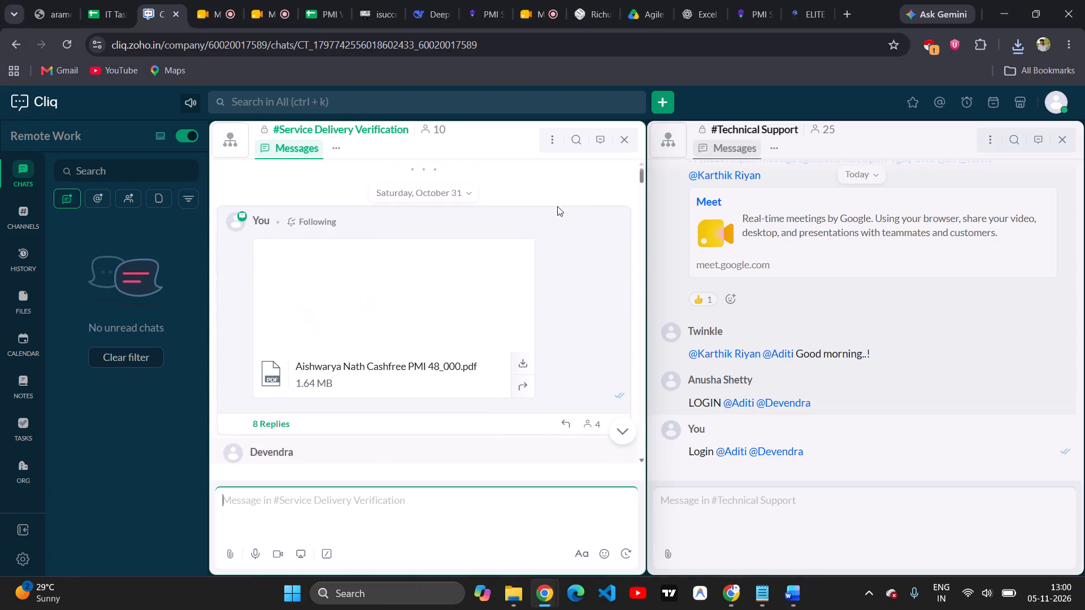
Search the Service Delivery Verification channel for "suro" and preview the October 31 approval message for the ₹25,000 Cashfree PMI case.
{"action": "left_click", "coordinate": [575, 142]}
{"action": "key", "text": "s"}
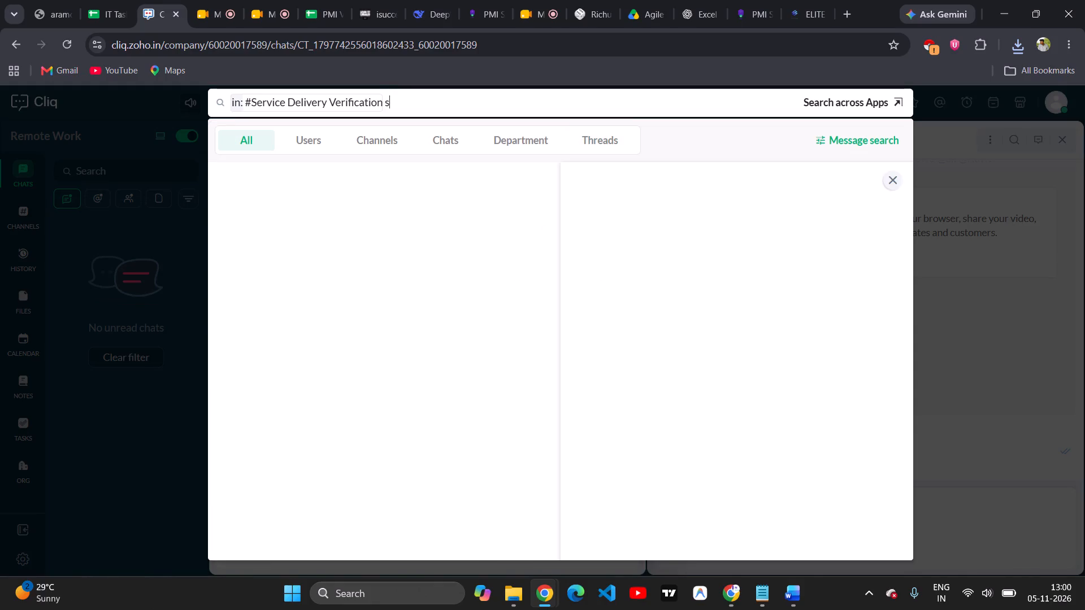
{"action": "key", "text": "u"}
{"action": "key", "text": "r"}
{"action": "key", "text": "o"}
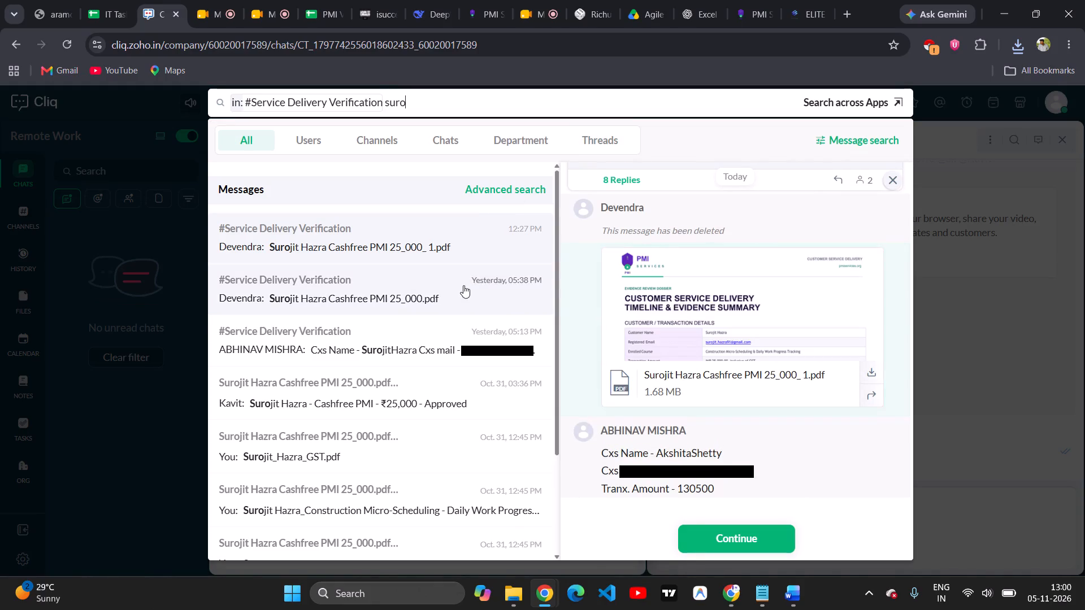
{"action": "left_click", "coordinate": [423, 390]}
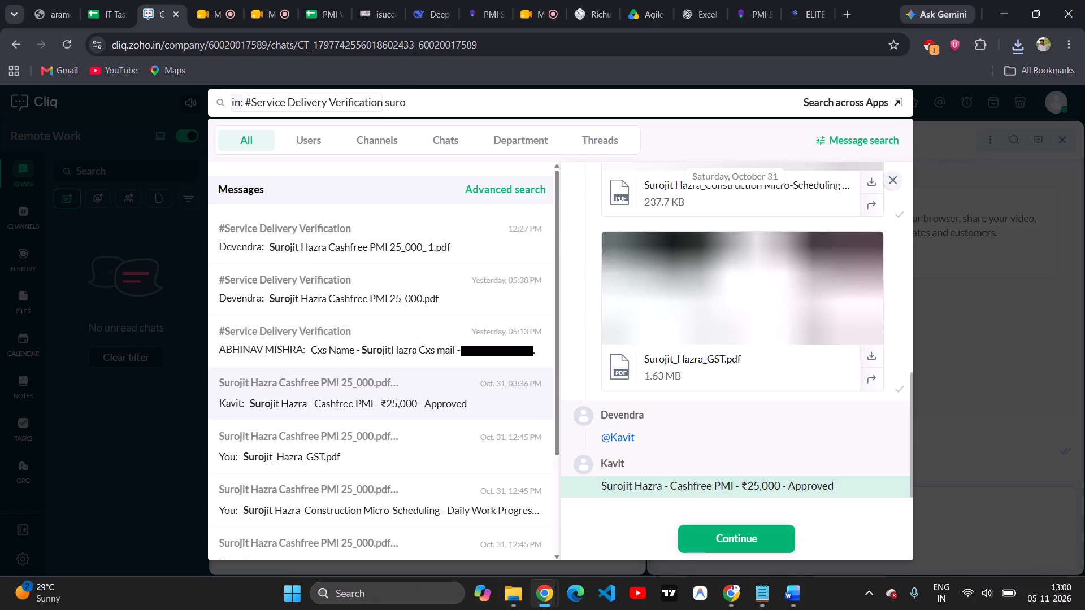
Download the customer's GST invoice, enrollment certificate and KYC PDFs from the October 31 thread, and close the search.
{"action": "scroll", "coordinate": [772, 357], "scroll_direction": "down", "scroll_amount": 1}
{"action": "scroll", "coordinate": [830, 338], "scroll_direction": "up", "scroll_amount": 1}
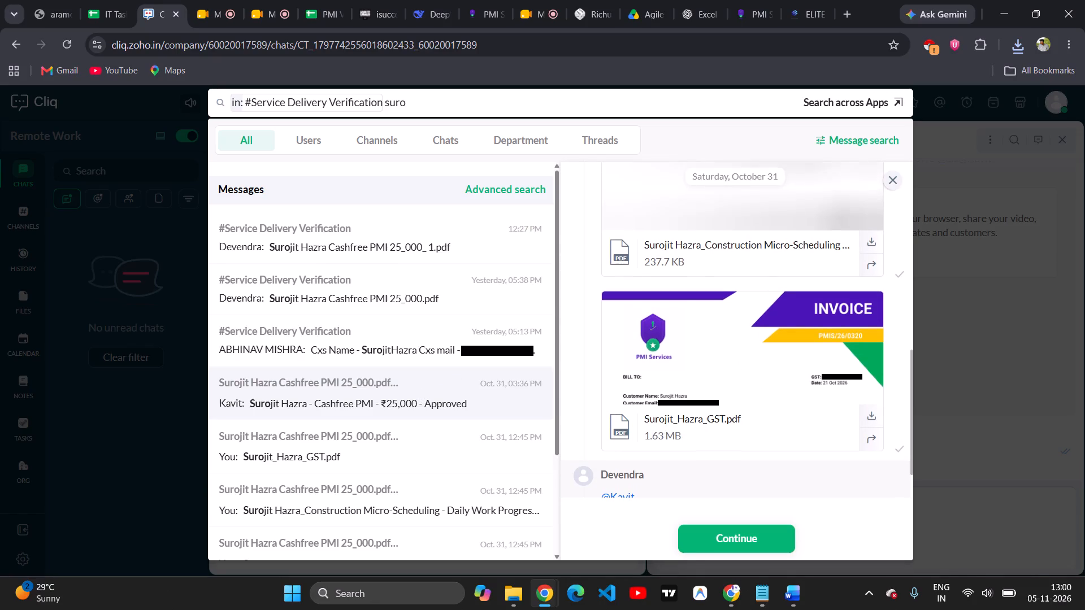
{"action": "left_click", "coordinate": [869, 416]}
{"action": "scroll", "coordinate": [827, 386], "scroll_direction": "up", "scroll_amount": 3}
{"action": "left_click", "coordinate": [867, 345]}
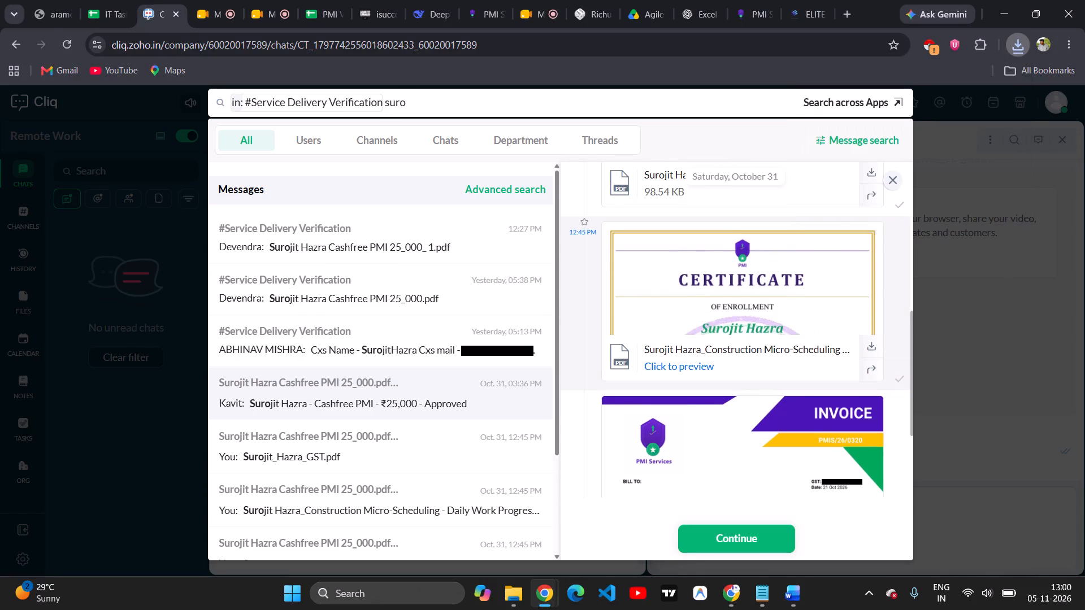
{"action": "scroll", "coordinate": [853, 350], "scroll_direction": "up", "scroll_amount": 3}
{"action": "left_click", "coordinate": [873, 354]}
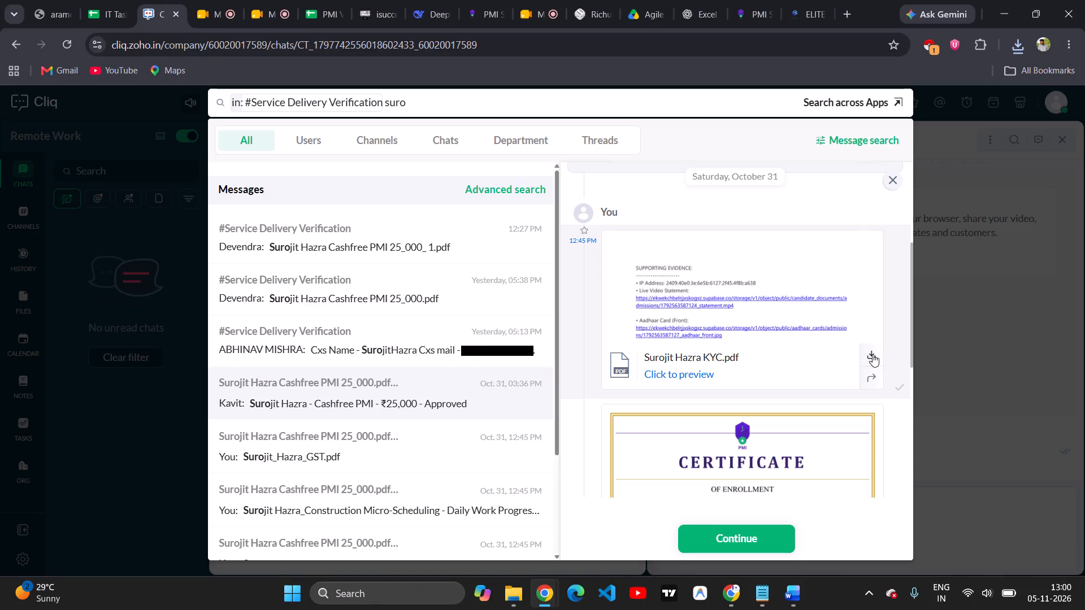
{"action": "scroll", "coordinate": [849, 368], "scroll_direction": "up", "scroll_amount": 4}
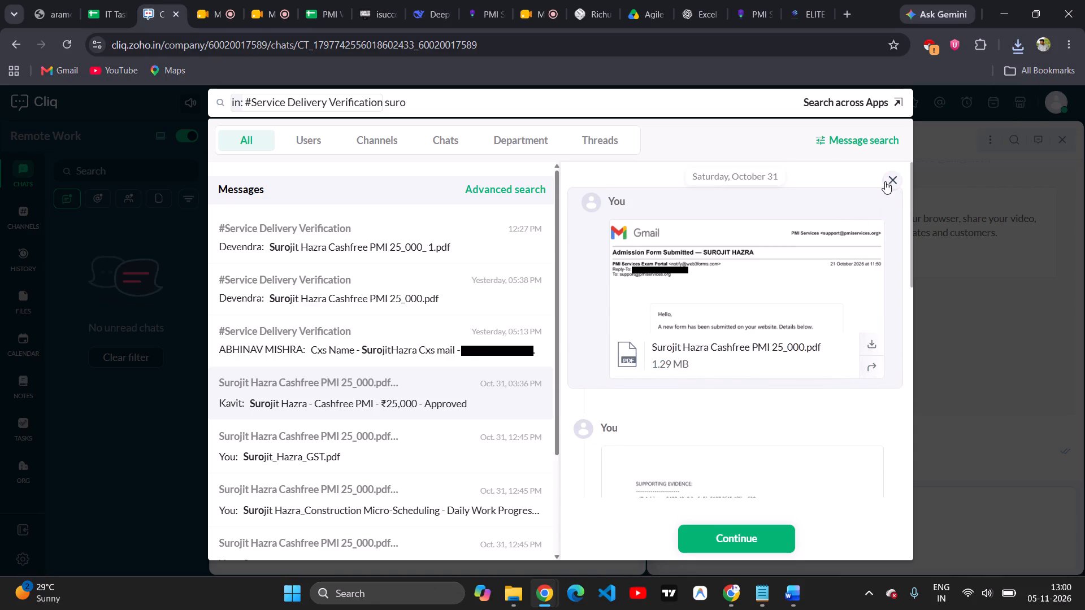
{"action": "left_click", "coordinate": [953, 182]}
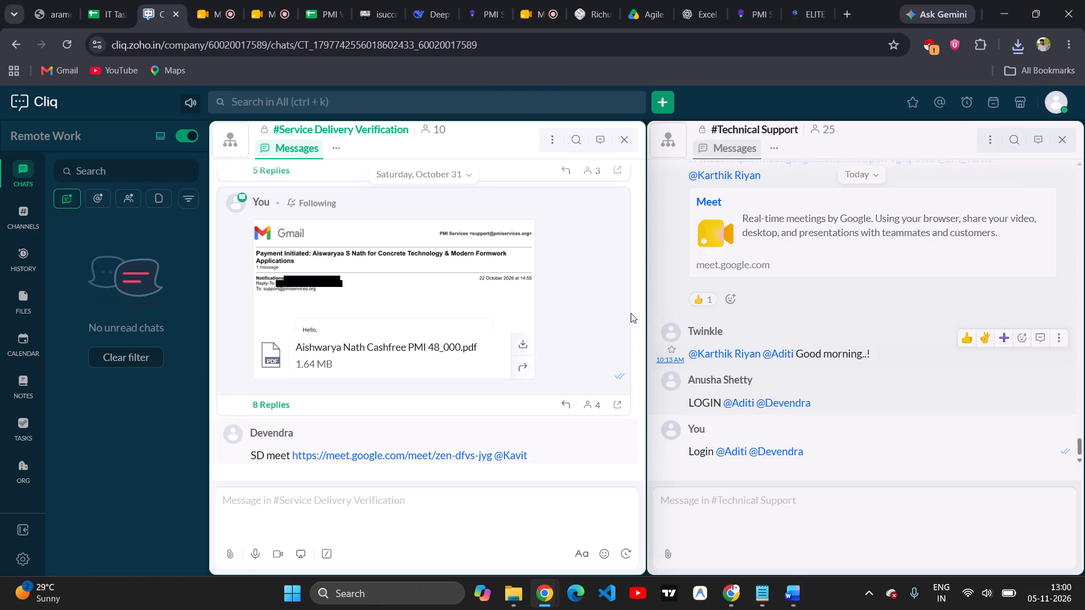
Switch to the Downloads folder in File Explorer.
{"action": "key", "text": "alt+Tab"}
{"action": "key", "text": "alt+Tab"}
{"action": "key", "text": "alt+Tab"}
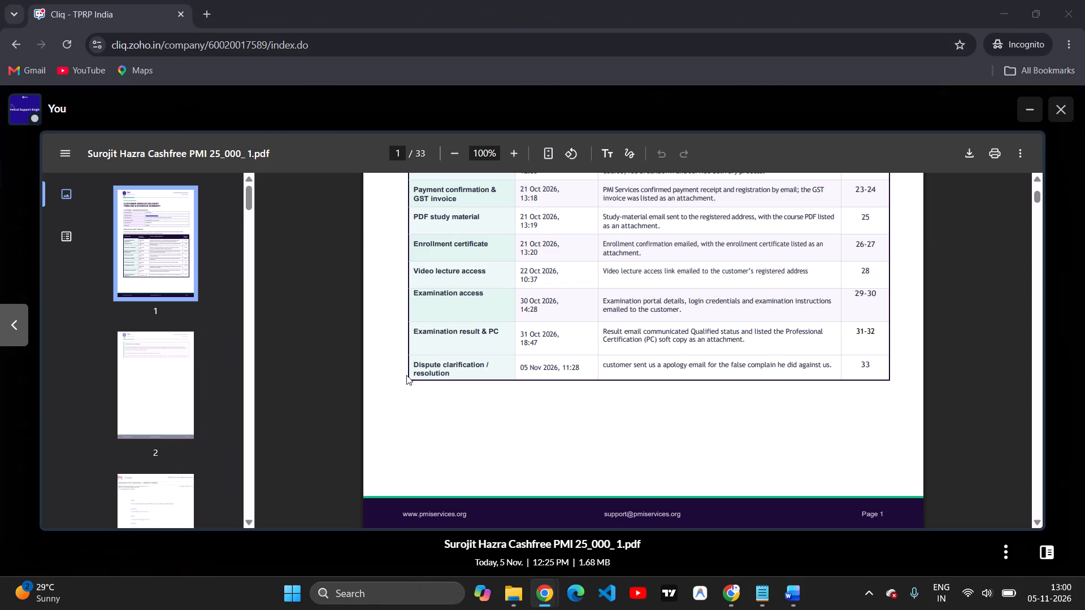
{"action": "key", "text": "alt+Tab"}
{"action": "key", "text": "alt+Tab"}
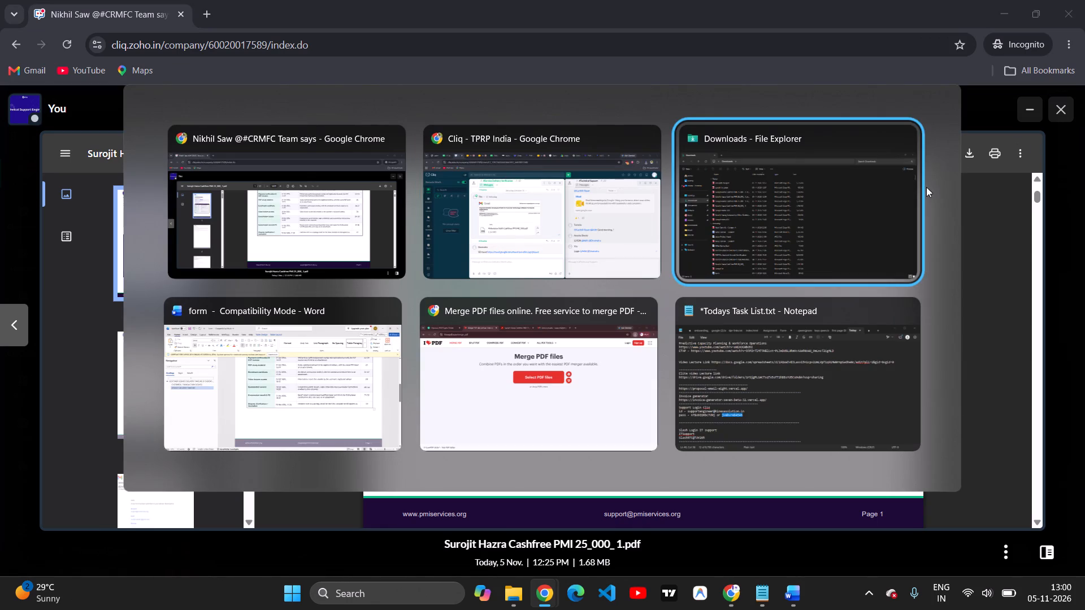
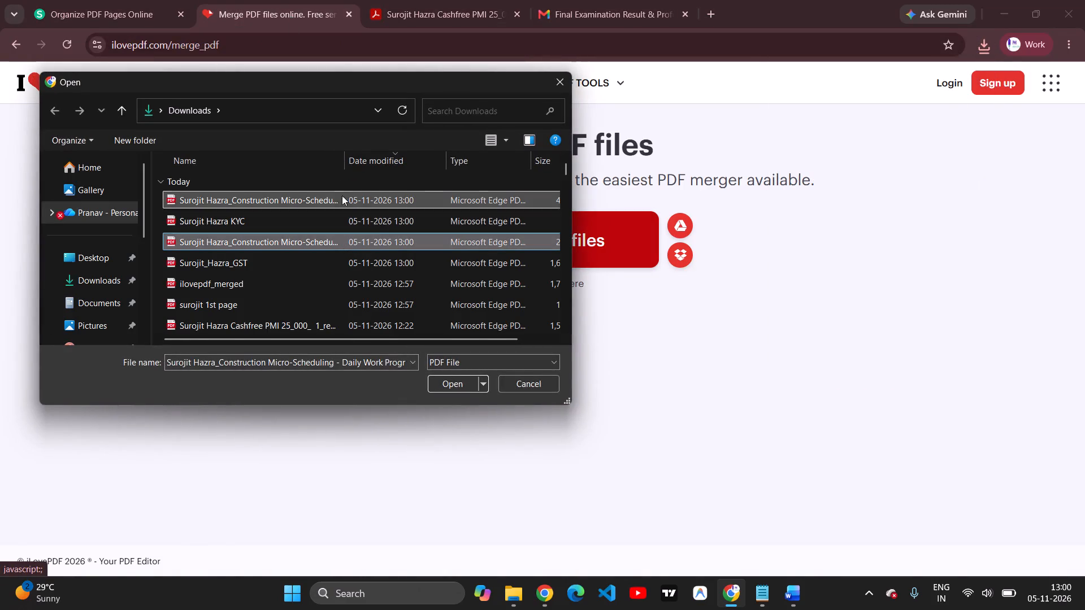
Load the customer's two Construction Micro-Scheduling certificate PDFs from Downloads into the PDF merger.
{"action": "left_click", "coordinate": [462, 380]}
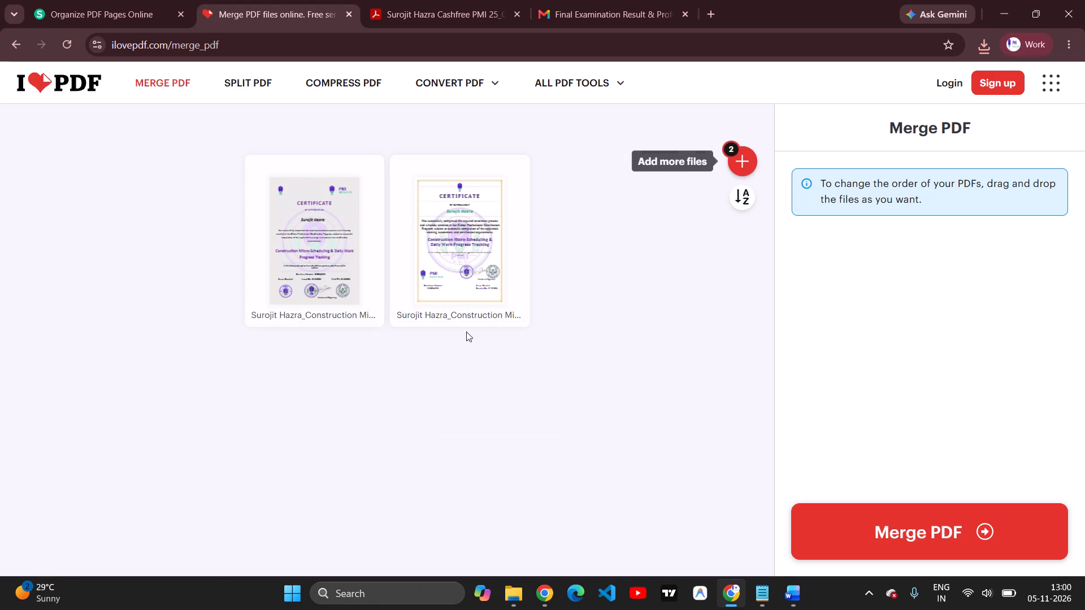
Merge the customer's two certificate PDFs with the gold-bordered certificate placed first, and download the merged PDF.
{"action": "left_click_drag", "start_coordinate": [461, 288], "coordinate": [376, 286]}
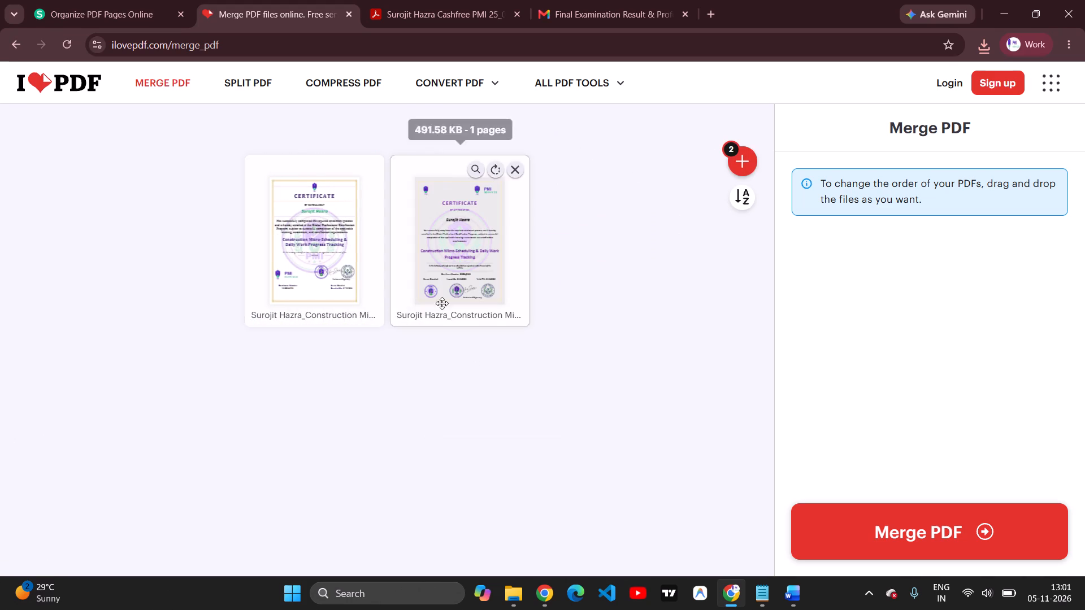
{"action": "left_click", "coordinate": [858, 520]}
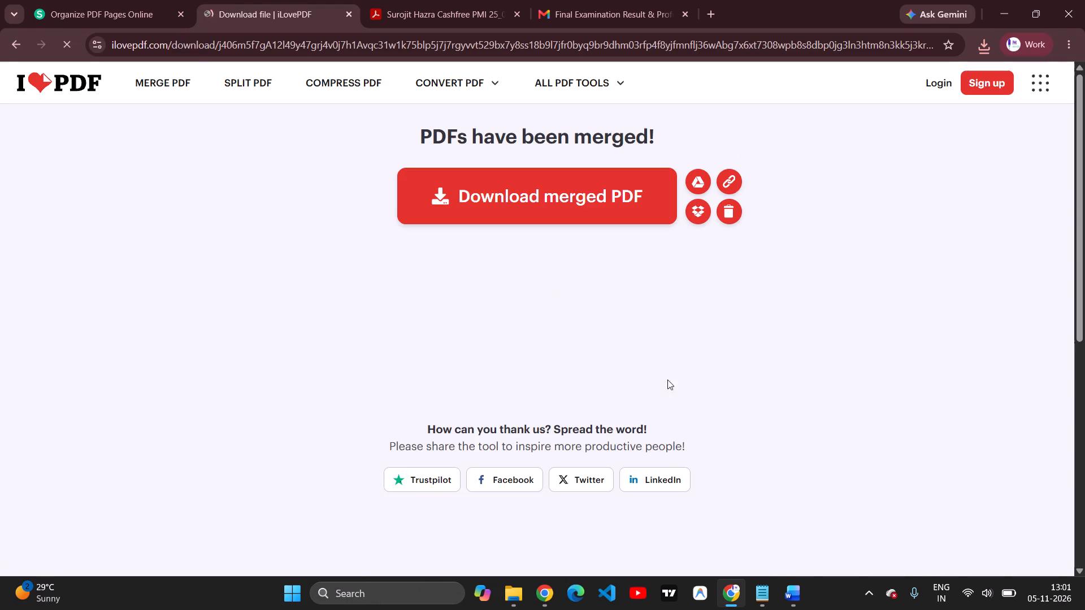
{"action": "left_click", "coordinate": [492, 210]}
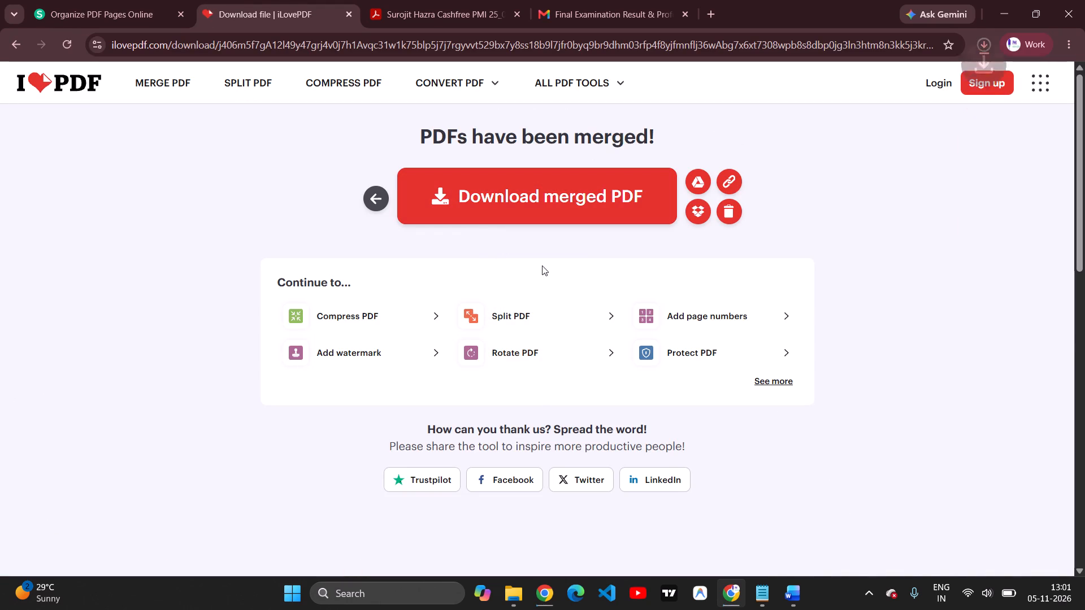
Switch to the Cliq window showing the preview of the customer's Cashfree PDF.
{"action": "key", "text": "alt+Tab"}
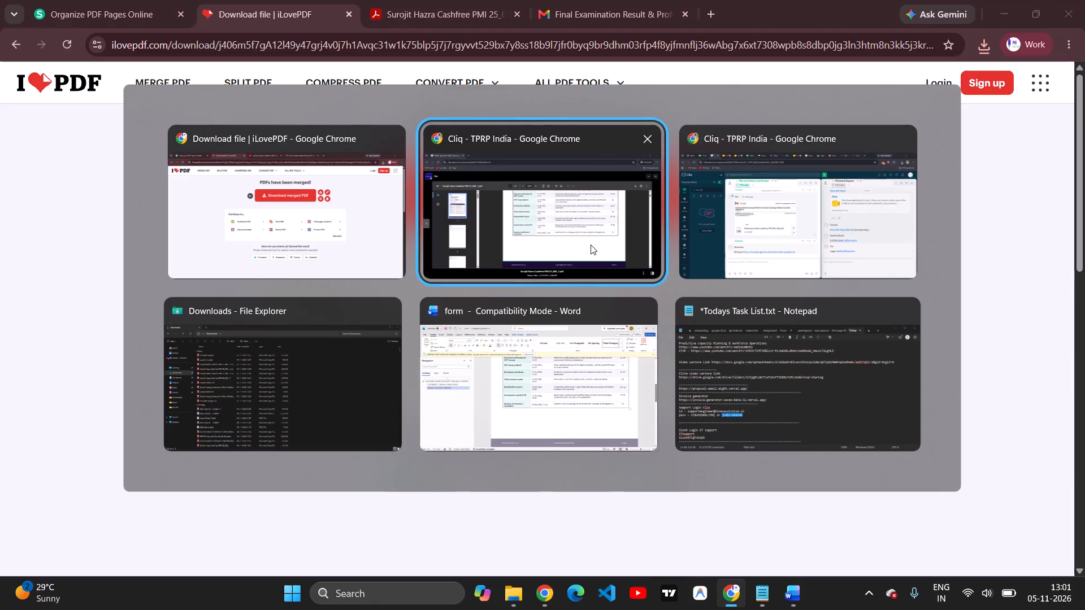
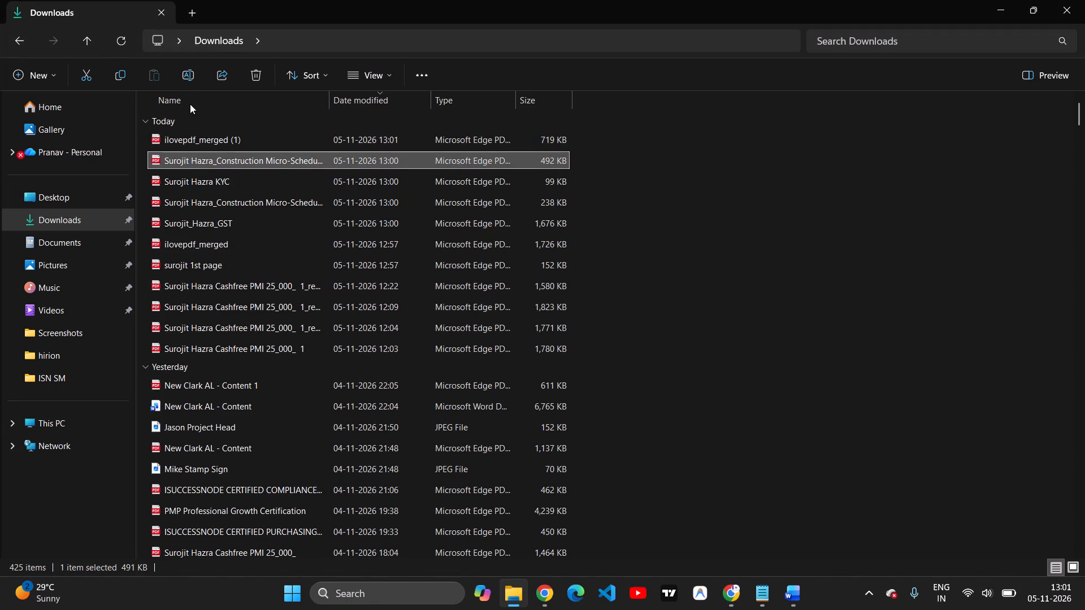
Rename the newest merged certificate PDF in Downloads to the customer's name, copied from the certificate file's name, followed by "Cer".
{"action": "left_click", "coordinate": [186, 76]}
{"action": "left_click_drag", "start_coordinate": [212, 162], "coordinate": [158, 156]}
{"action": "key", "text": "ctrl+c"}
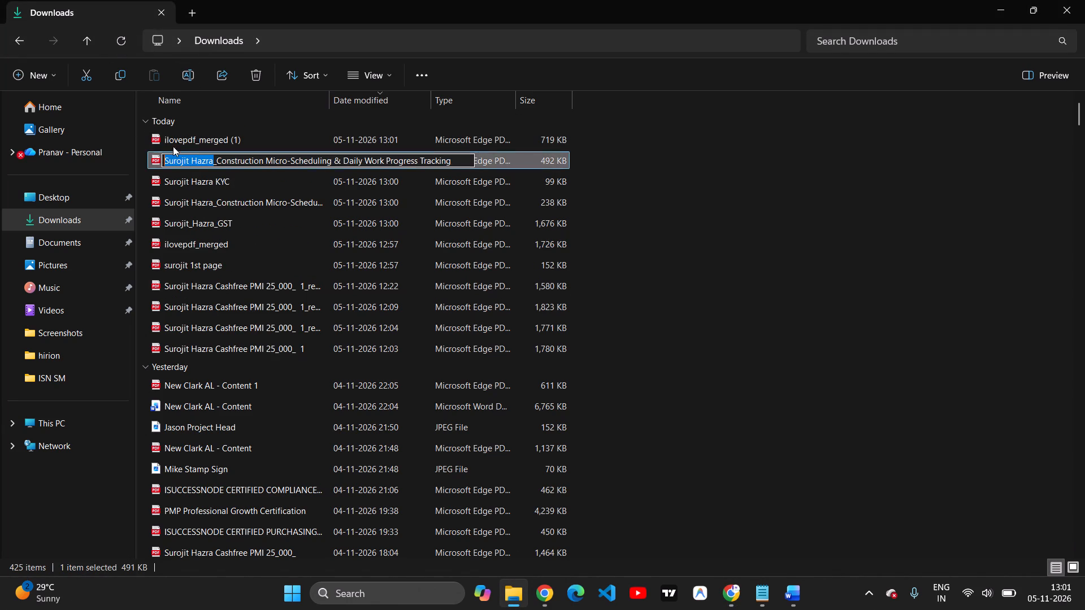
{"action": "left_click", "coordinate": [189, 141]}
{"action": "left_click", "coordinate": [188, 72]}
{"action": "key", "text": "ctrl+v"}
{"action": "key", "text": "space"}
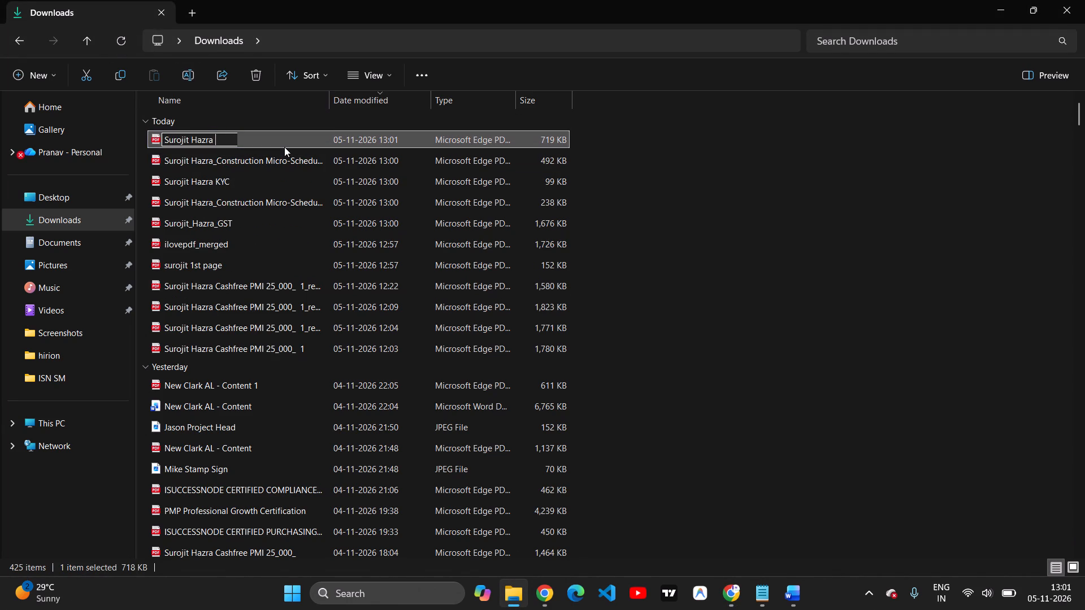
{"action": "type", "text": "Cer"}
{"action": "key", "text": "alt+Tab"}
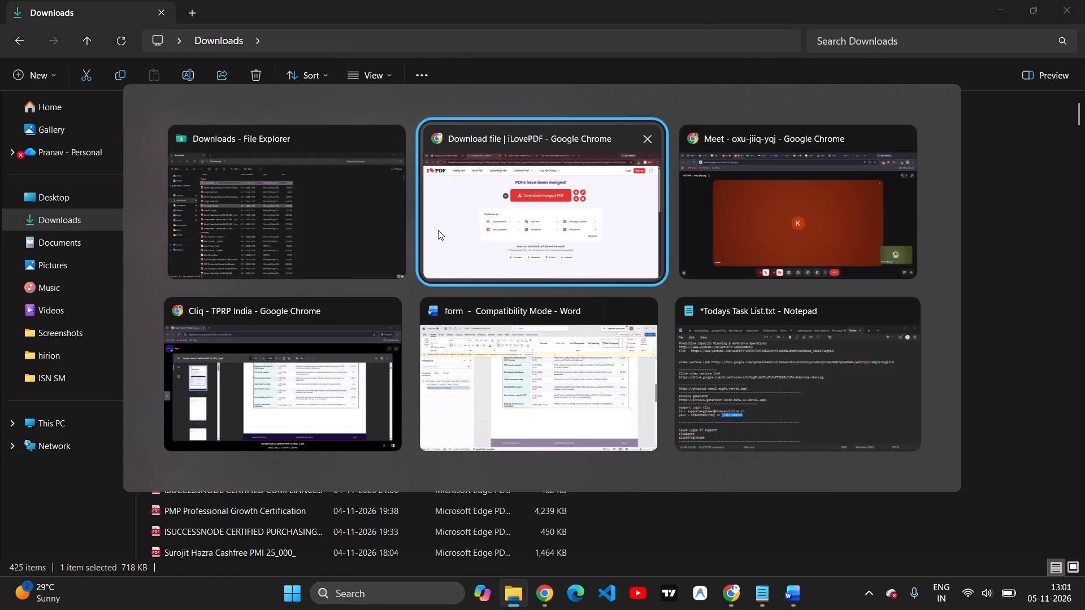
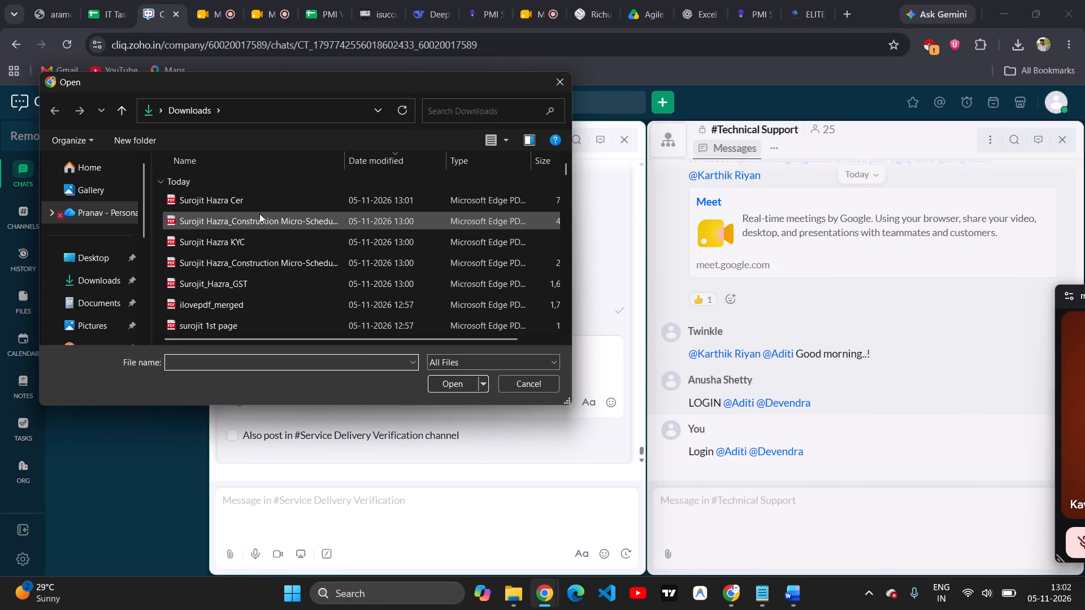
Dismiss the file picker, switch to File Explorer, and rename the customer's merged certificate PDF so its name ends in "Certificates" instead of "Cer".
{"action": "left_click", "coordinate": [262, 204]}
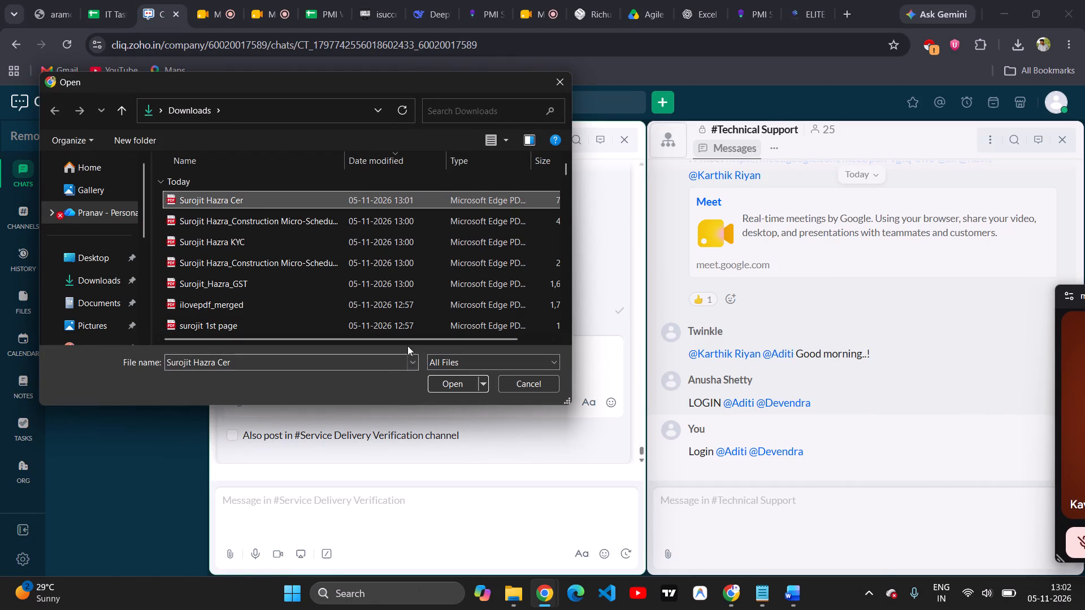
{"action": "left_click", "coordinate": [559, 76]}
{"action": "left_click", "coordinate": [520, 597]}
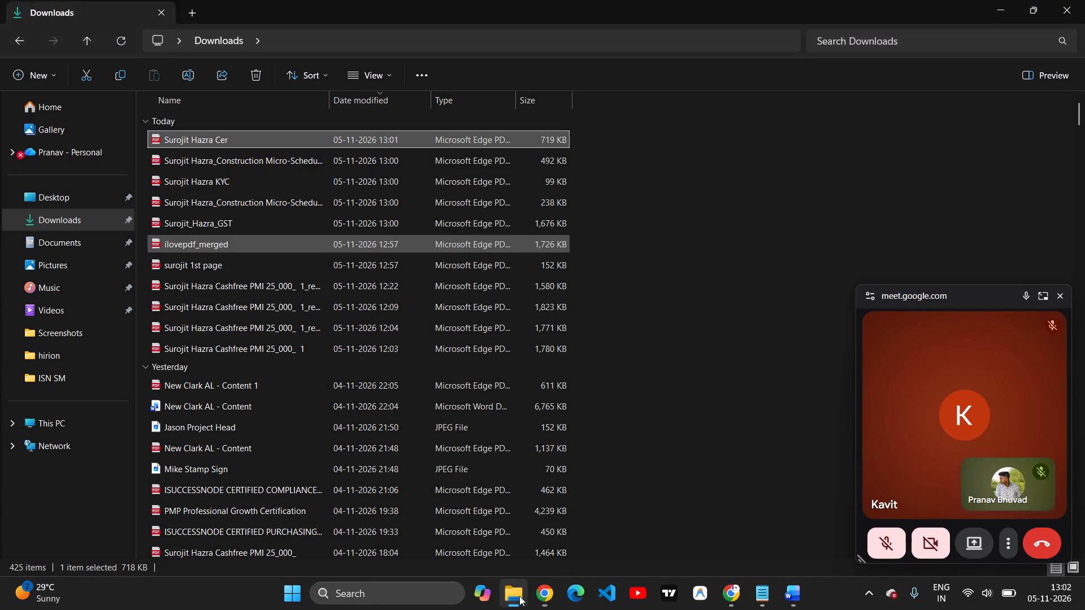
{"action": "left_click", "coordinate": [186, 75]}
{"action": "left_click", "coordinate": [238, 140]}
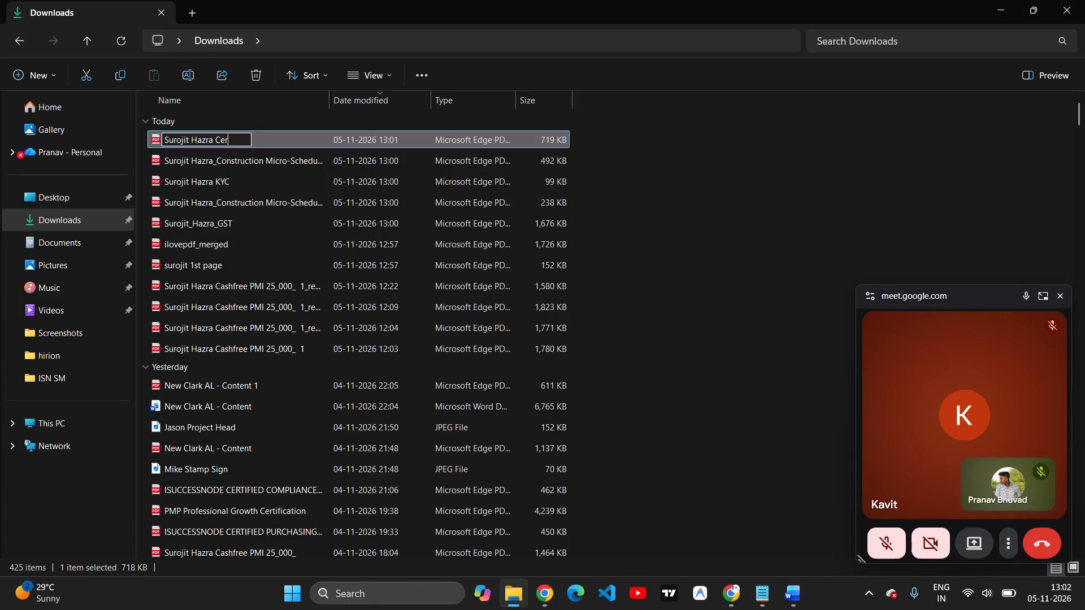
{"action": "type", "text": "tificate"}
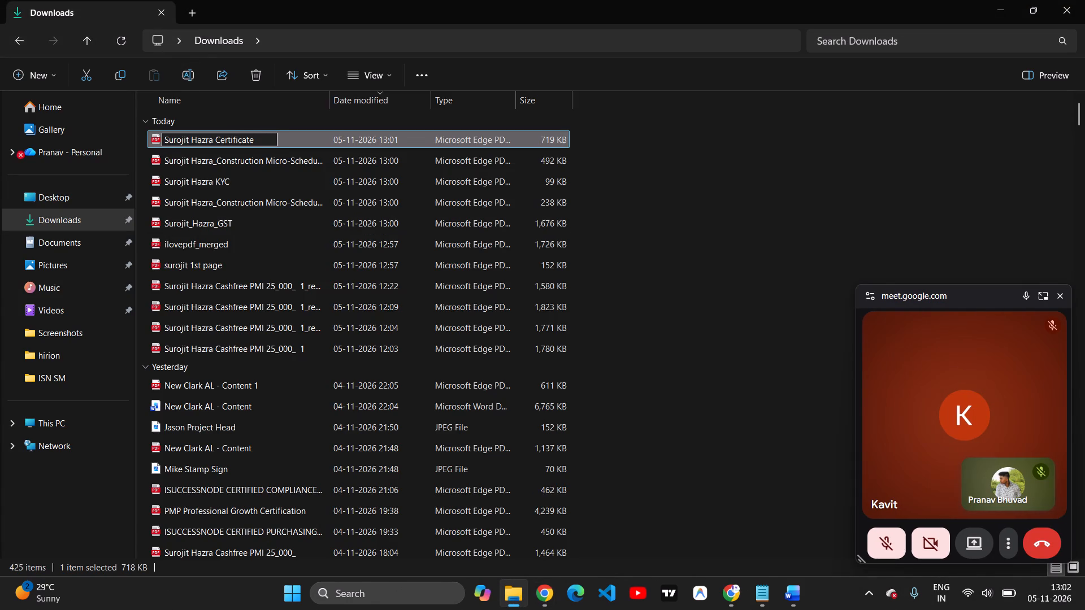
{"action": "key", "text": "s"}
{"action": "left_click", "coordinate": [630, 224]}
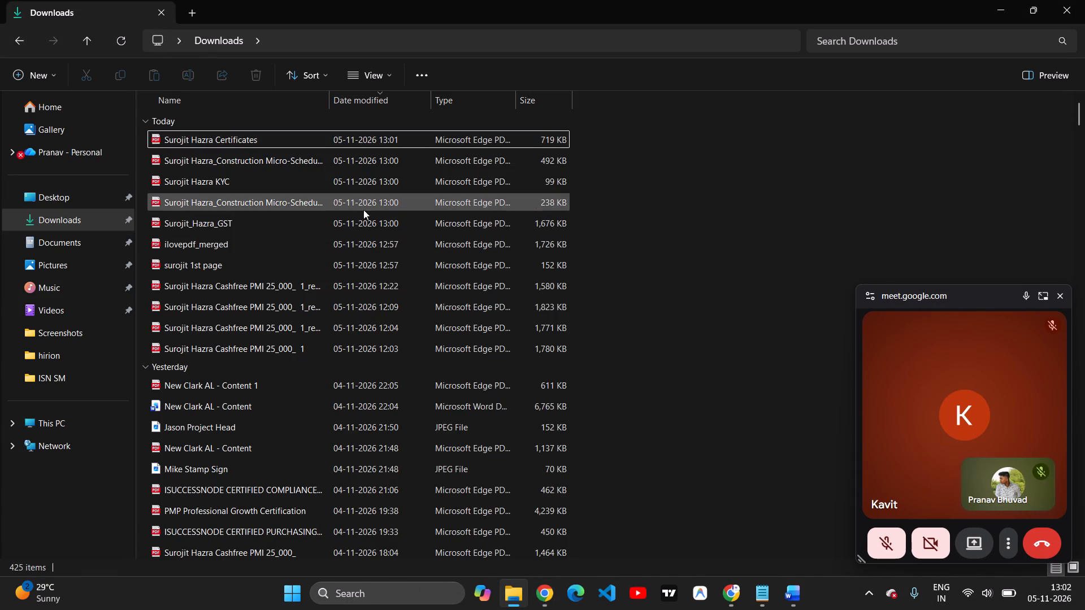
Open the customer's GST invoice PDF from Downloads and review its billing details, course item and totals.
{"action": "double_click", "coordinate": [313, 226]}
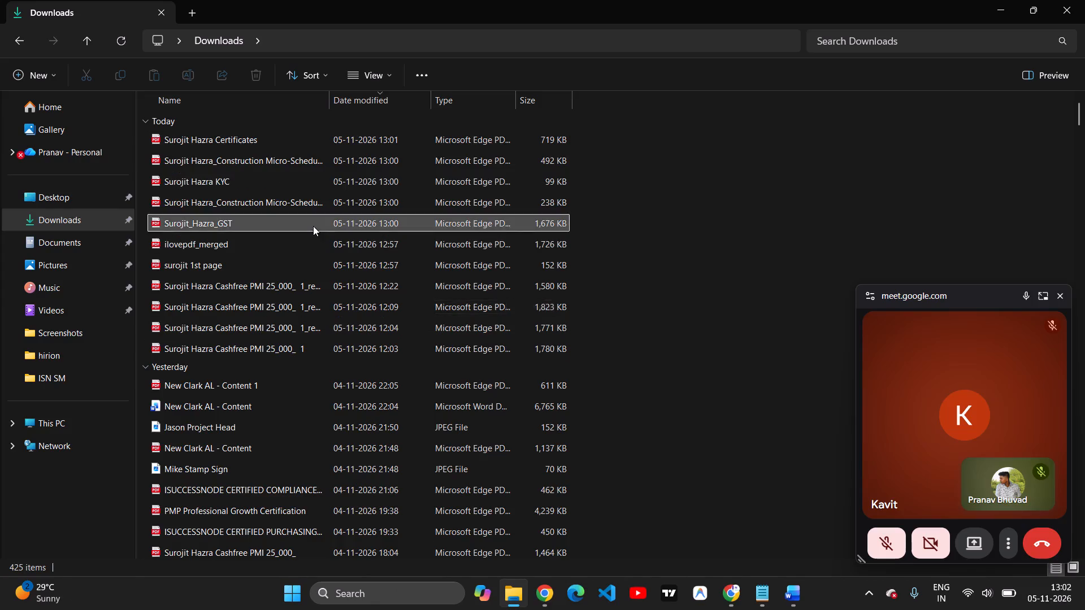
{"action": "scroll", "coordinate": [657, 394], "scroll_direction": "down", "scroll_amount": 1}
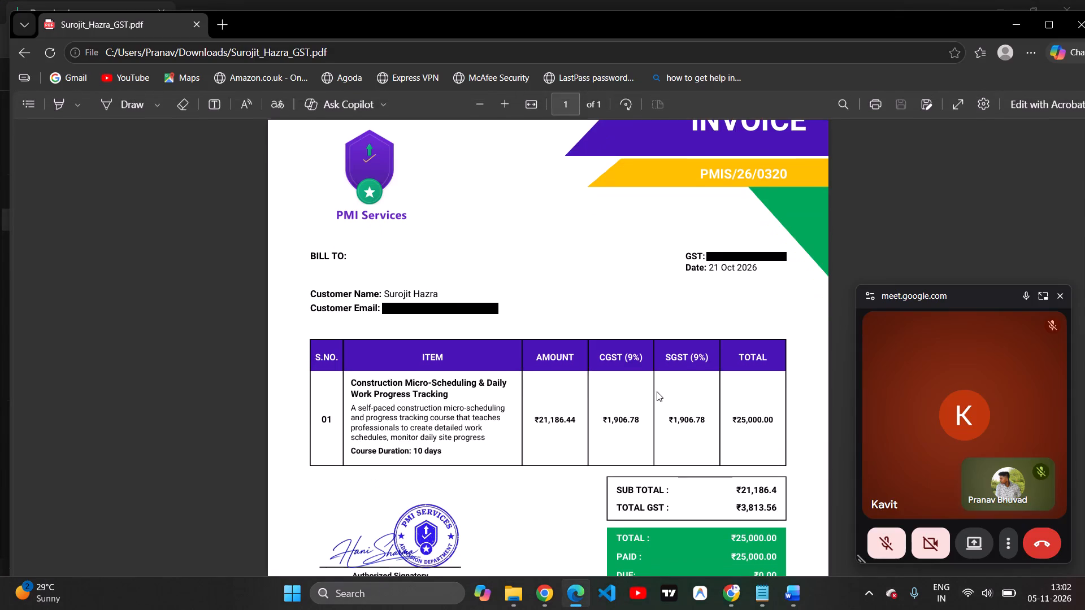
{"action": "scroll", "coordinate": [657, 391], "scroll_direction": "down", "scroll_amount": 2}
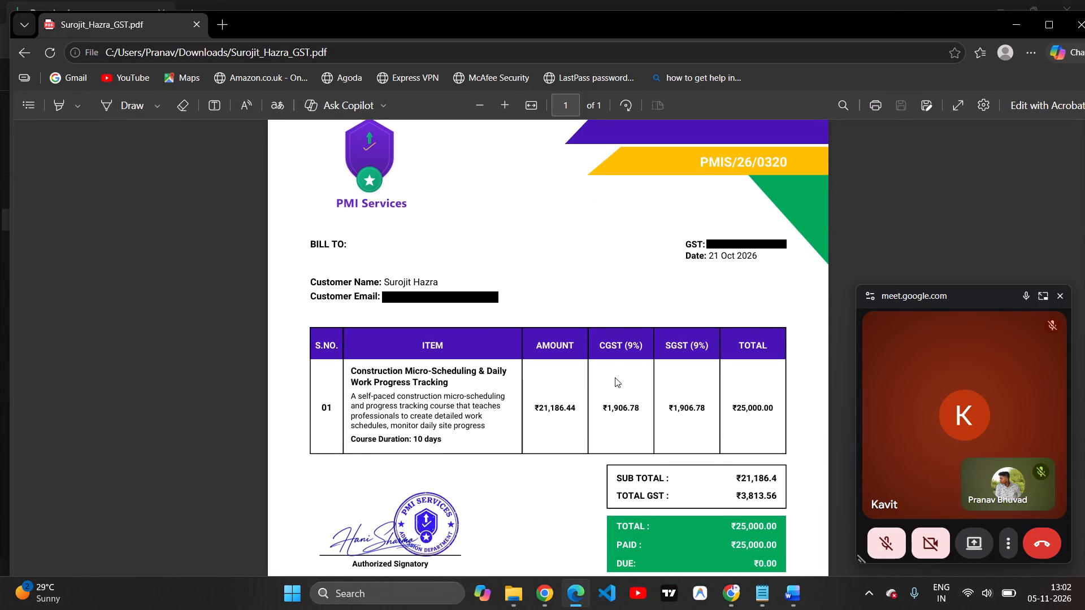
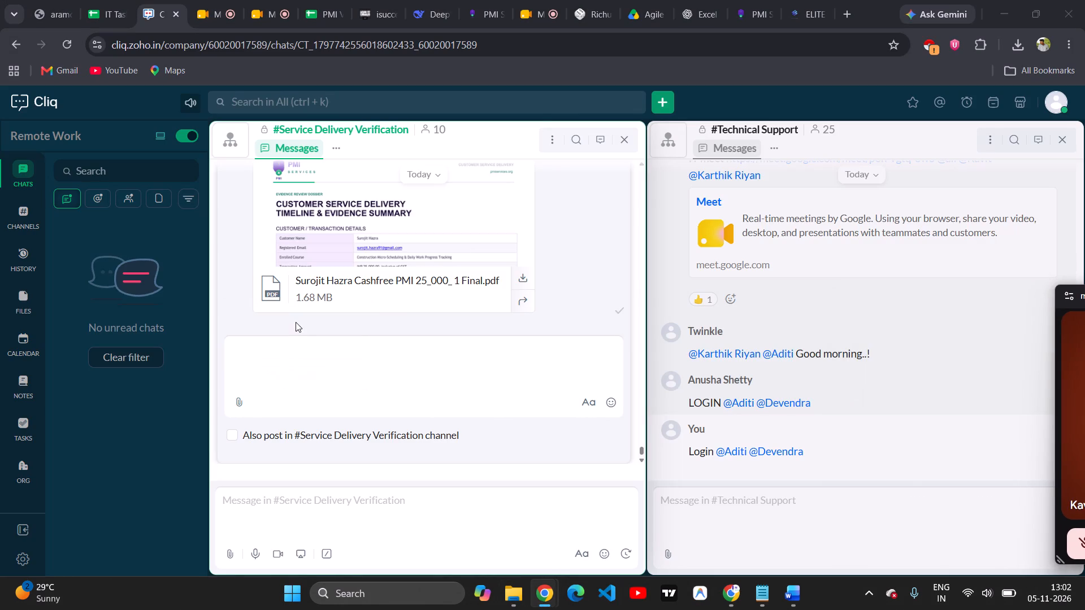
Attach the customer's Certificates, KYC and GST PDFs from Downloads and send them in the thread under the final Cashfree PMI PDF.
{"action": "left_click", "coordinate": [257, 284], "text": "ctrl"}
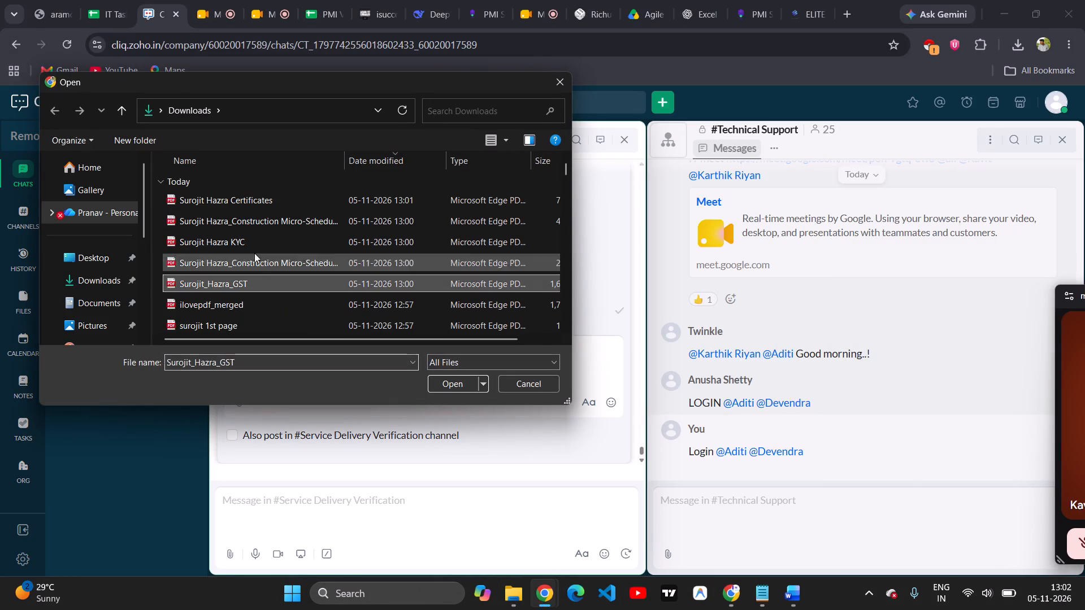
{"action": "left_click", "coordinate": [254, 242], "text": "ctrl"}
{"action": "left_click", "coordinate": [283, 195], "text": "ctrl"}
{"action": "left_click", "coordinate": [445, 381]}
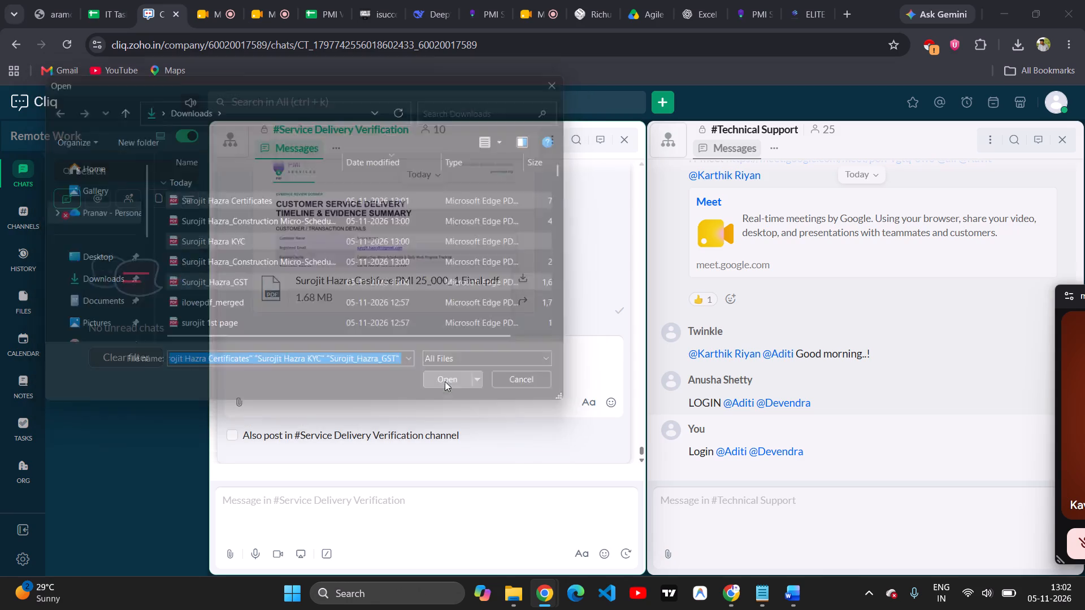
{"action": "left_click", "coordinate": [773, 511]}
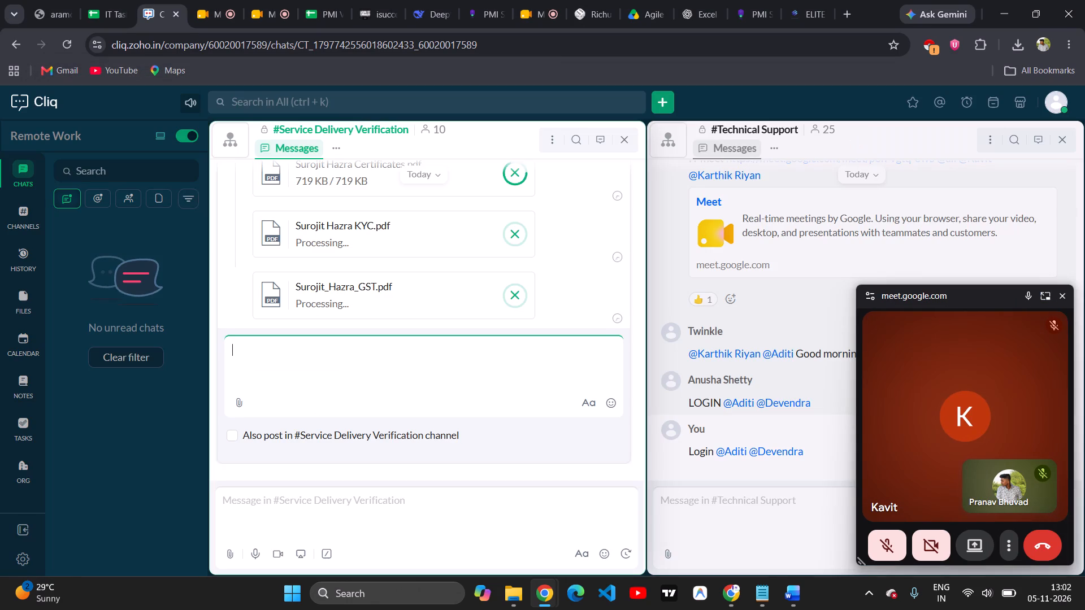
{"action": "scroll", "coordinate": [592, 376], "scroll_direction": "up", "scroll_amount": 1}
{"action": "scroll", "coordinate": [533, 345], "scroll_direction": "up", "scroll_amount": 1}
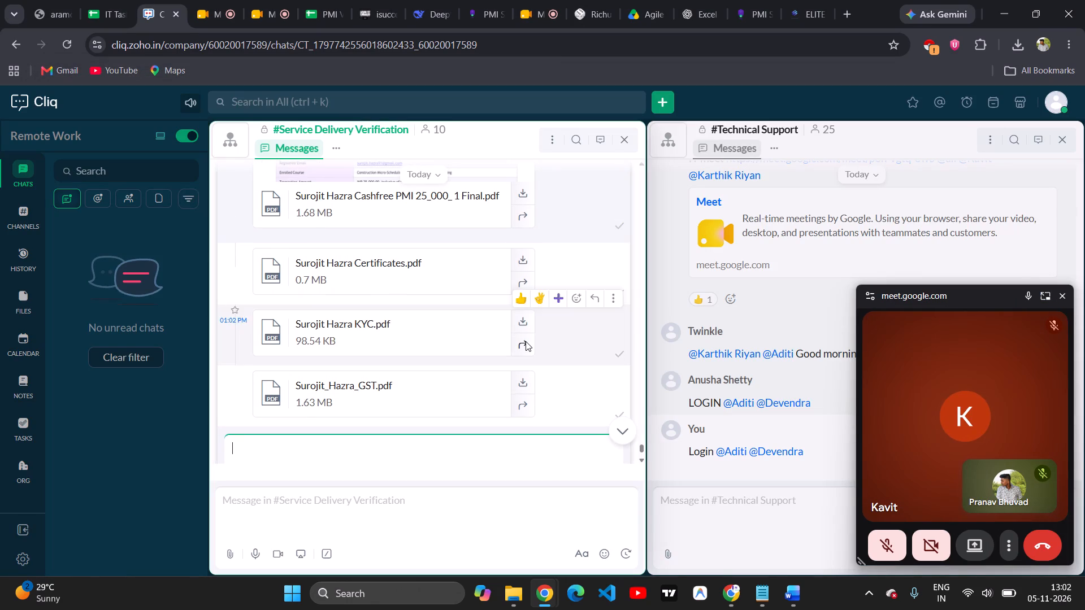
{"action": "scroll", "coordinate": [526, 336], "scroll_direction": "down", "scroll_amount": 1}
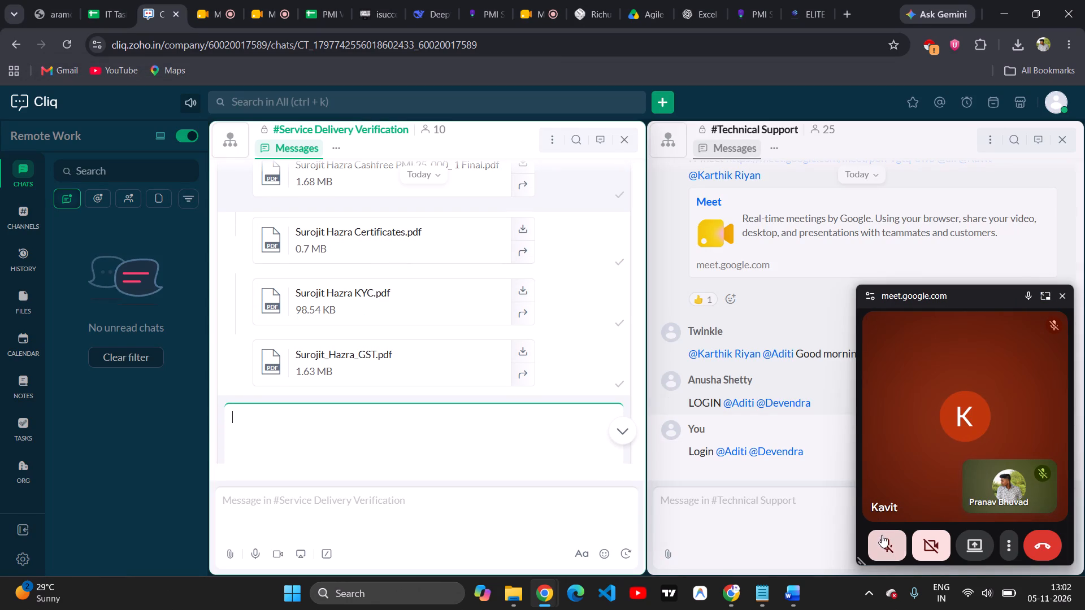
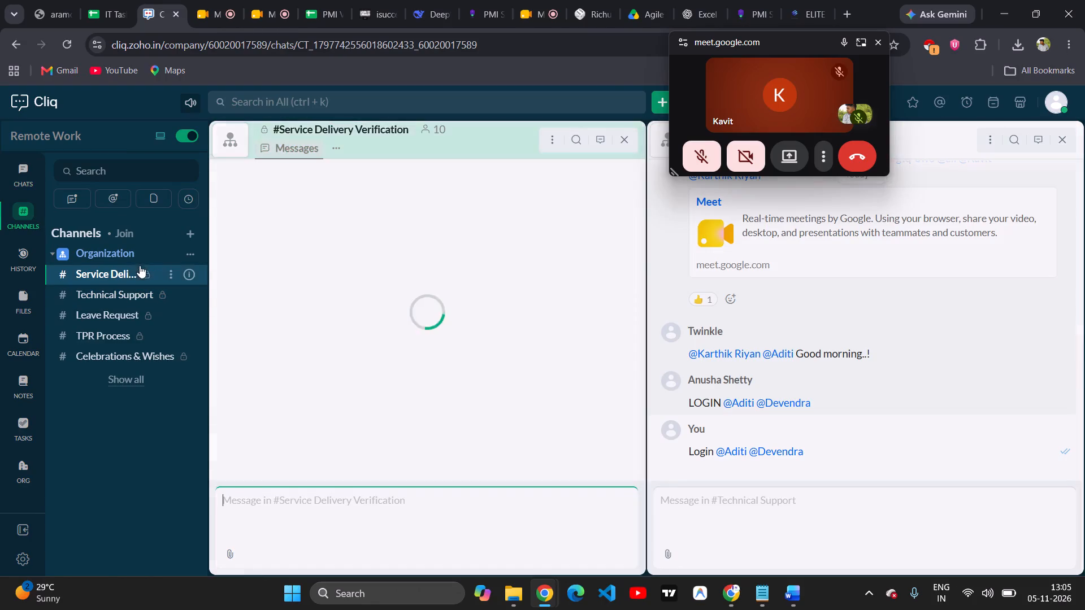
Copy the customer's email address from the Payu PMI dispute post with transaction amount 130500 in #Service Delivery Verification.
{"action": "scroll", "coordinate": [393, 316], "scroll_direction": "up", "scroll_amount": 4}
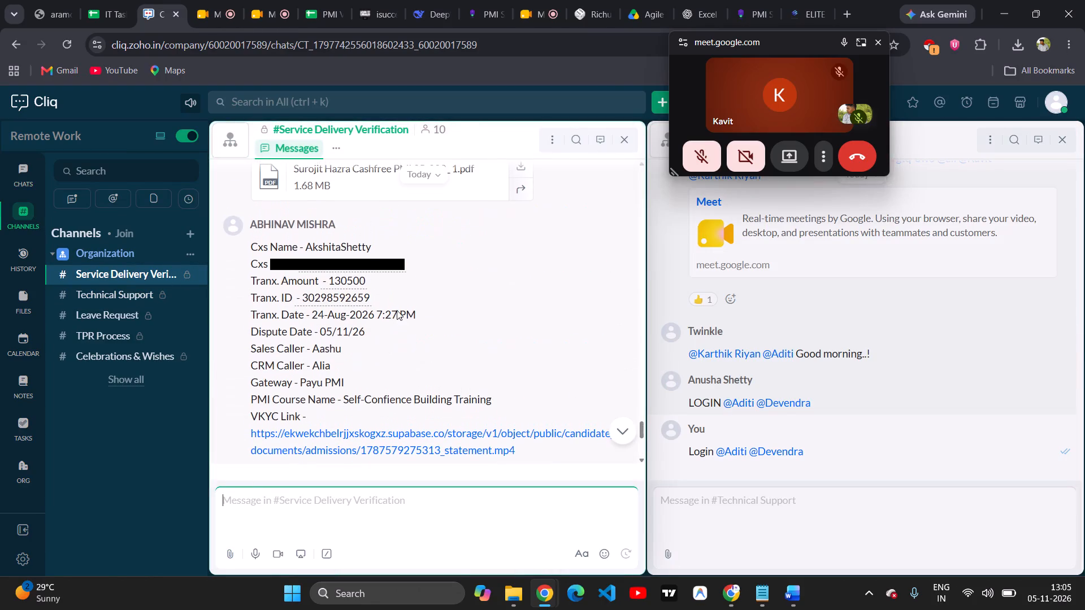
{"action": "left_click", "coordinate": [402, 265]}
{"action": "left_click", "coordinate": [458, 335]}
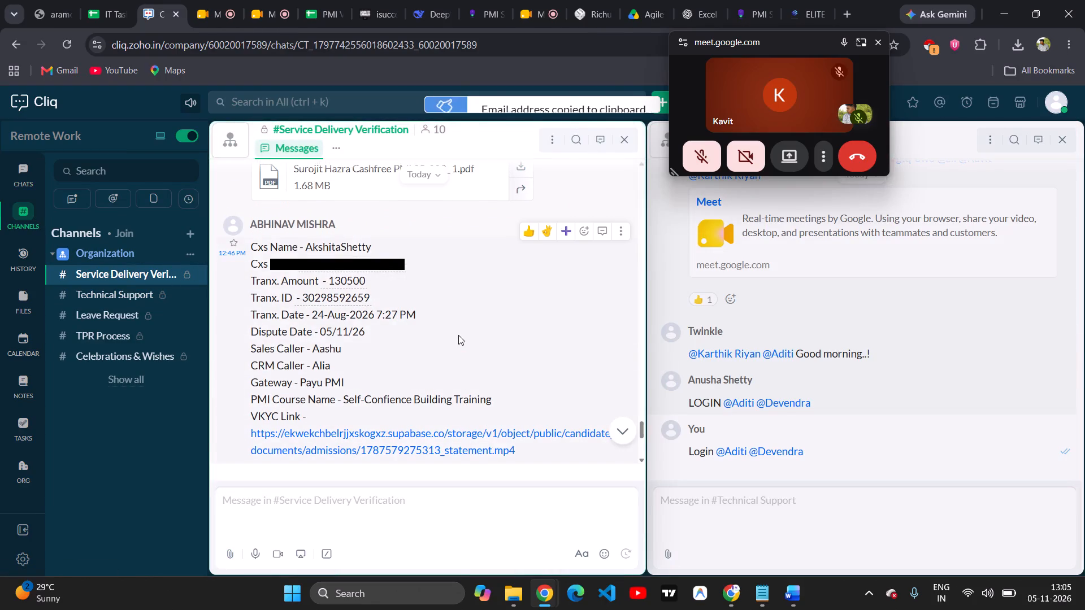
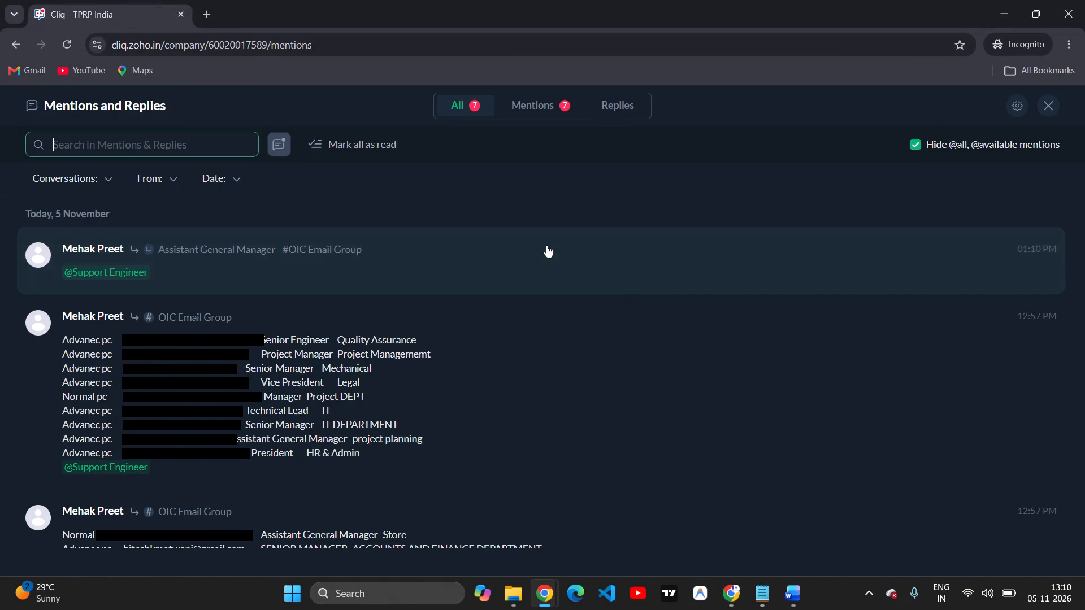
Review the Support Engineer mentions from #OIC Email Group, checking the Assistant General Manager thread and the 12:57 PM PC lists in the channel.
{"action": "scroll", "coordinate": [923, 238], "scroll_direction": "up", "scroll_amount": 2}
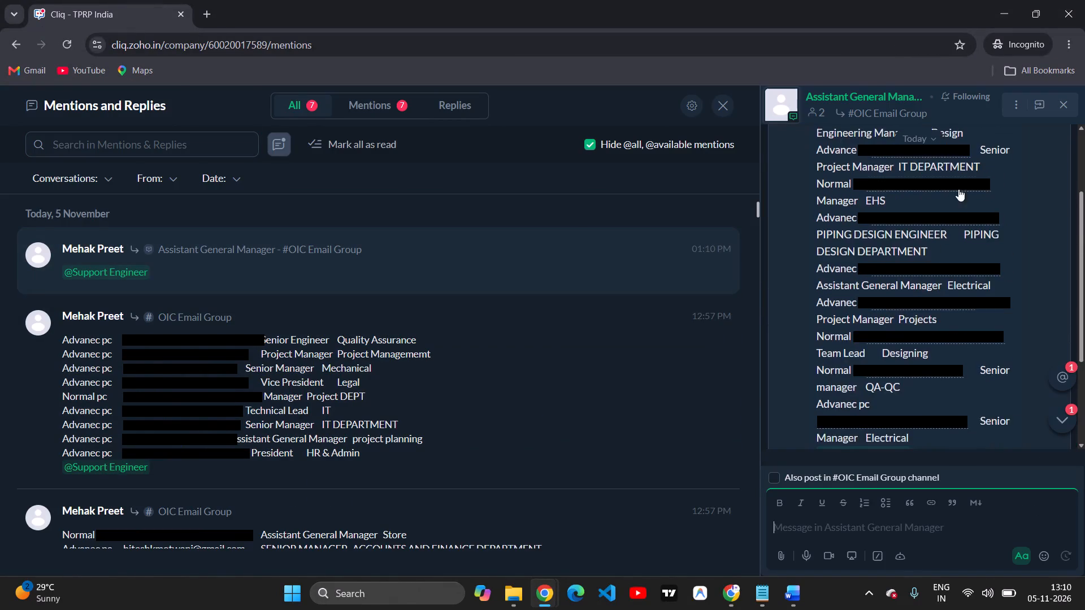
{"action": "scroll", "coordinate": [958, 193], "scroll_direction": "up", "scroll_amount": 2}
{"action": "left_click", "coordinate": [899, 178]}
{"action": "scroll", "coordinate": [900, 248], "scroll_direction": "down", "scroll_amount": 5}
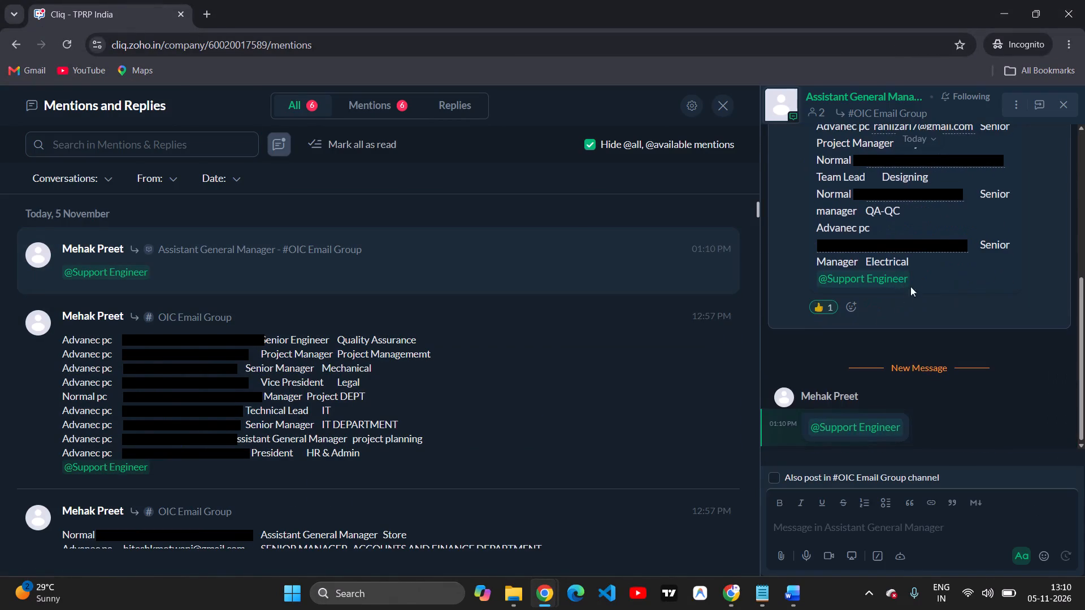
{"action": "scroll", "coordinate": [693, 341], "scroll_direction": "down", "scroll_amount": 2}
{"action": "left_click", "coordinate": [540, 434]}
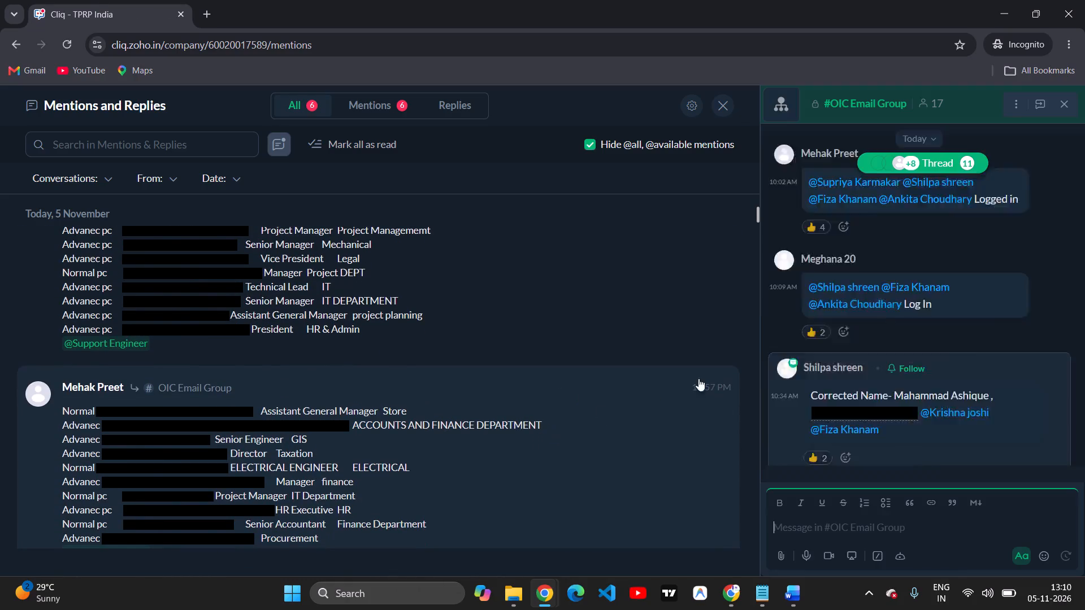
{"action": "scroll", "coordinate": [906, 338], "scroll_direction": "down", "scroll_amount": 8}
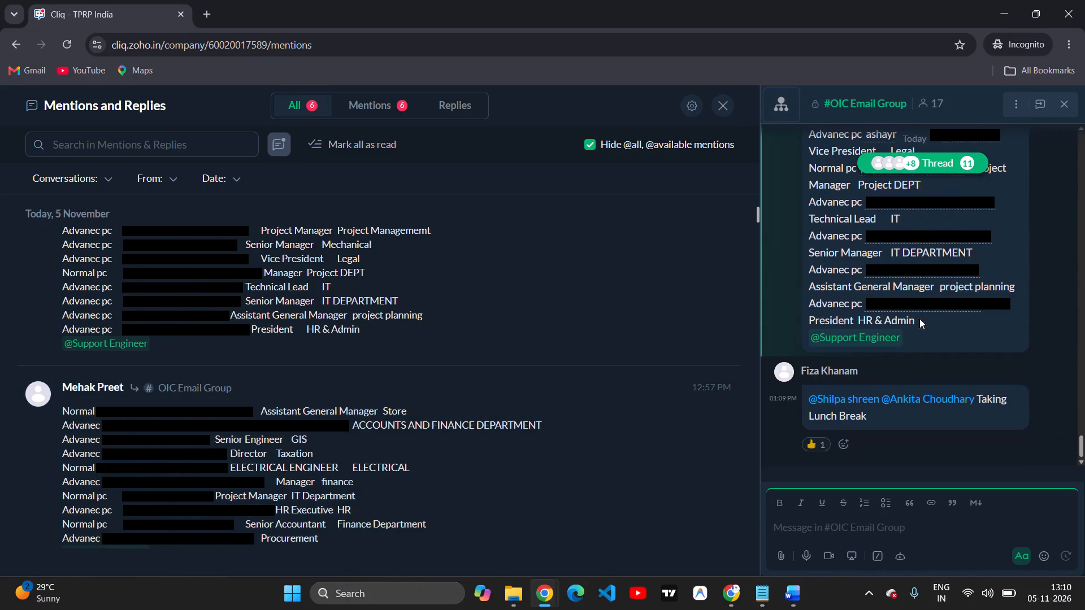
{"action": "scroll", "coordinate": [884, 371], "scroll_direction": "up", "scroll_amount": 4}
{"action": "scroll", "coordinate": [601, 424], "scroll_direction": "down", "scroll_amount": 1}
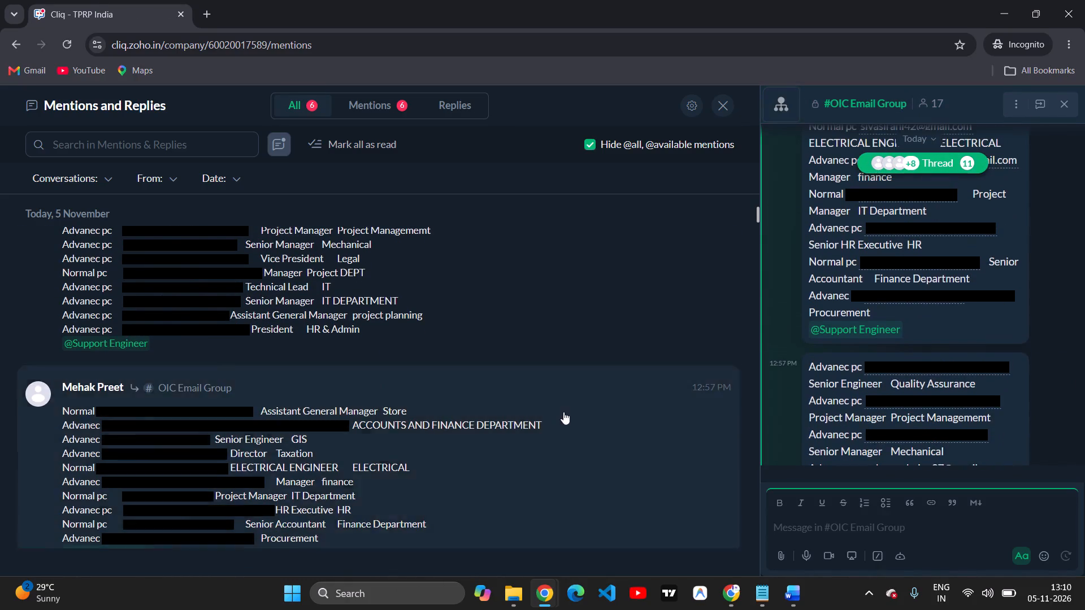
{"action": "scroll", "coordinate": [563, 412], "scroll_direction": "down", "scroll_amount": 4}
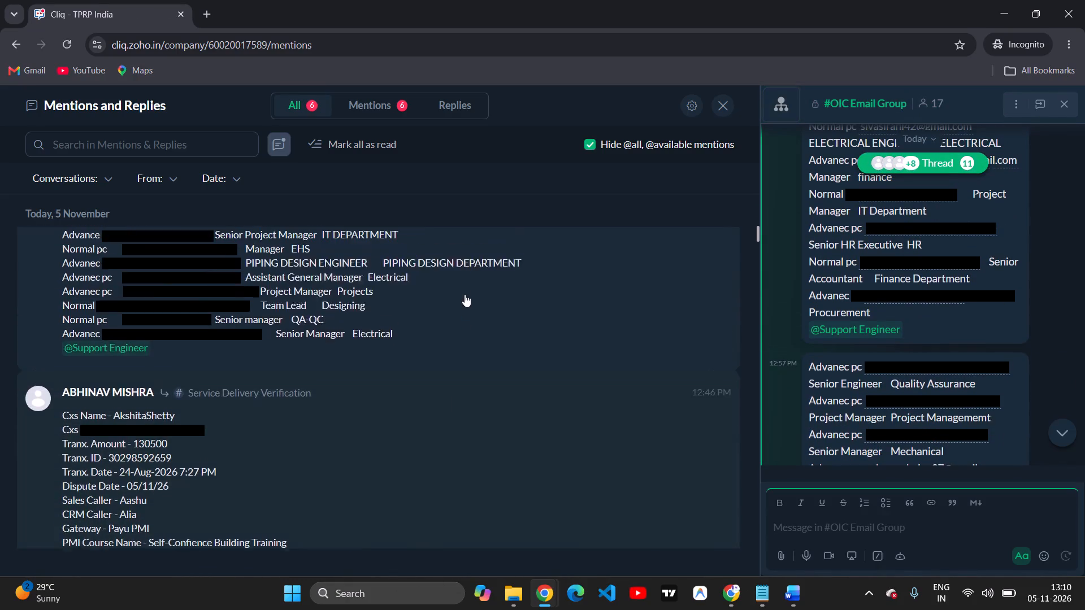
Copy the 12:57 PM Normal and Advance PC list beginning with the Sales & Marketing manager entry from #OIC Email Group.
{"action": "left_click", "coordinate": [463, 293]}
{"action": "scroll", "coordinate": [846, 339], "scroll_direction": "up", "scroll_amount": 1}
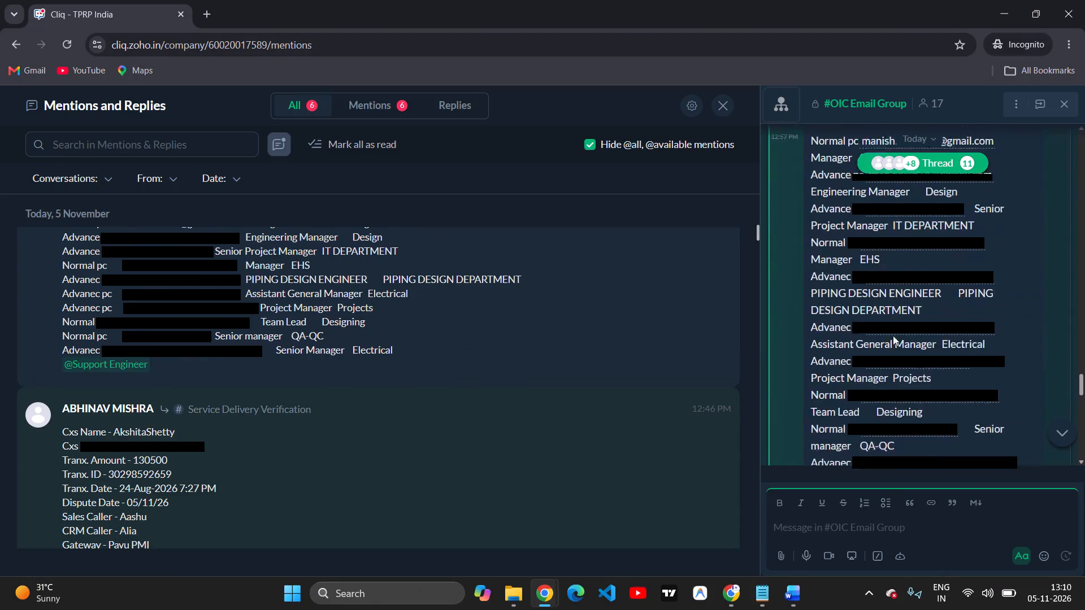
{"action": "scroll", "coordinate": [893, 335], "scroll_direction": "up", "scroll_amount": 1}
{"action": "scroll", "coordinate": [886, 338], "scroll_direction": "down", "scroll_amount": 2}
{"action": "left_click_drag", "start_coordinate": [951, 373], "coordinate": [822, 248]}
{"action": "scroll", "coordinate": [926, 358], "scroll_direction": "up", "scroll_amount": 3}
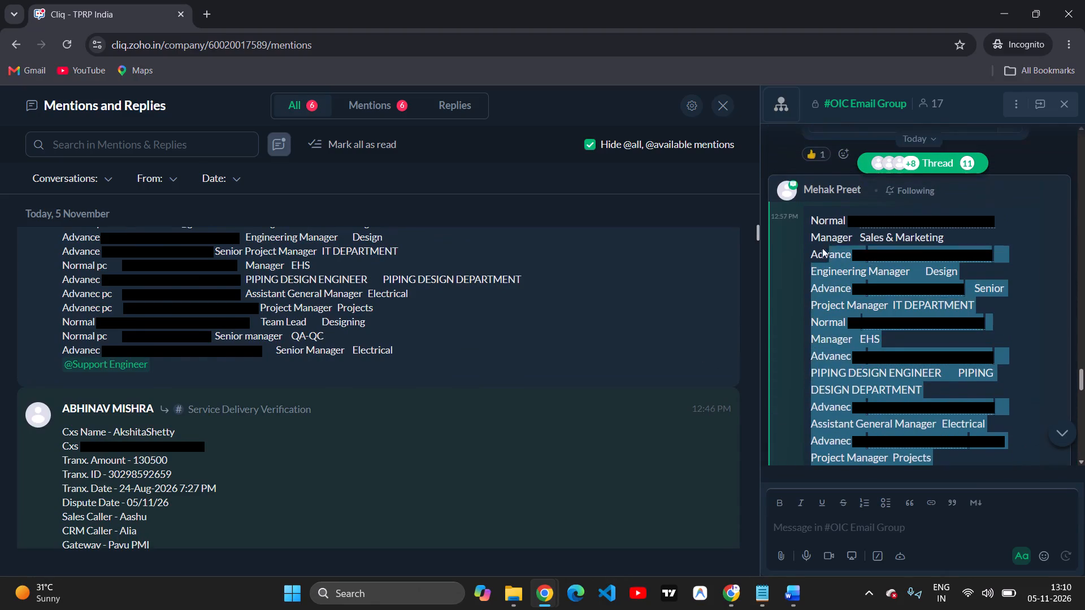
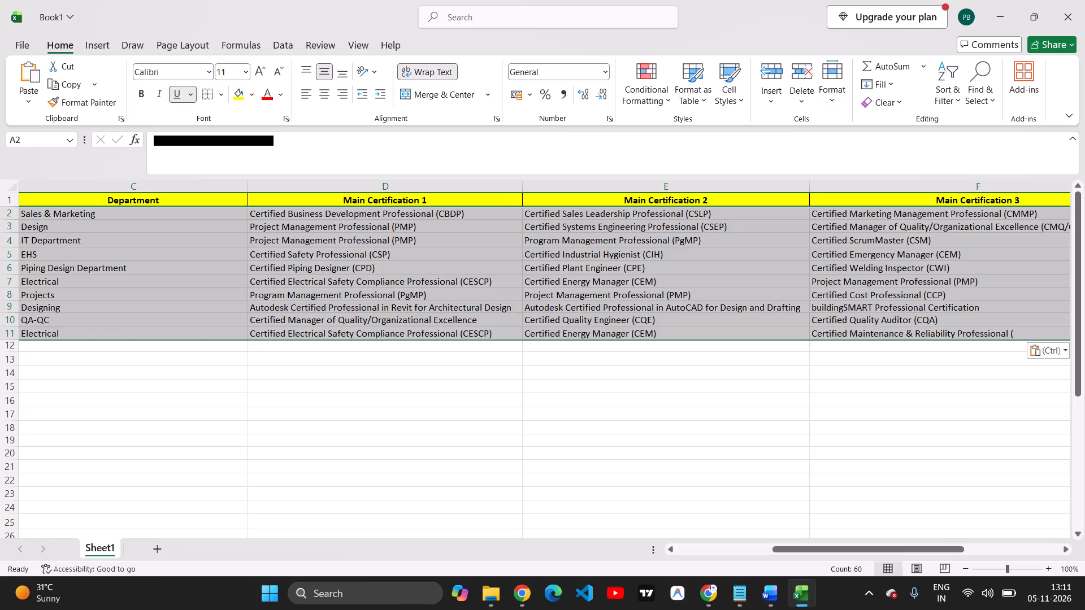
{"action": "scroll", "coordinate": [618, 332], "scroll_direction": "left", "scroll_amount": 3}
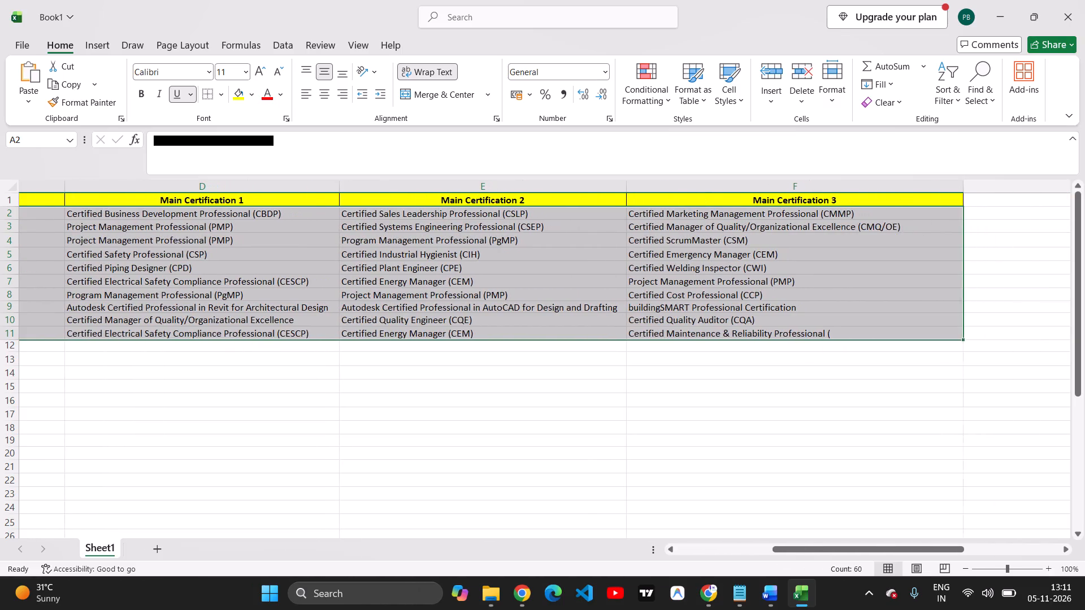
{"action": "left_click", "coordinate": [605, 303]}
{"action": "left_click", "coordinate": [623, 308]}
{"action": "triple_click", "coordinate": [617, 308]}
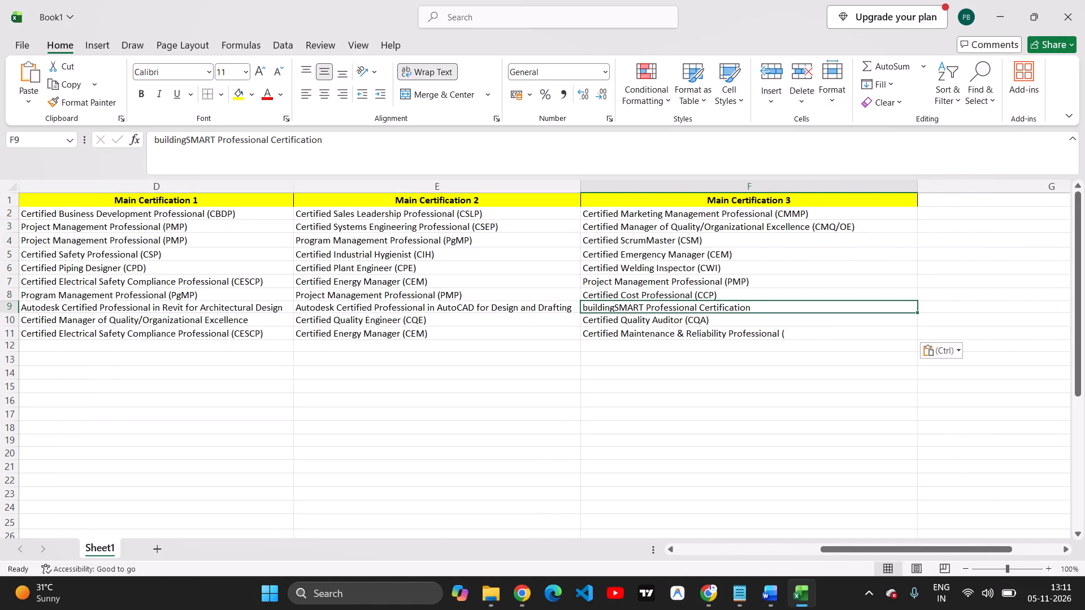
{"action": "key", "text": "space"}
{"action": "left_click", "coordinate": [588, 315]}
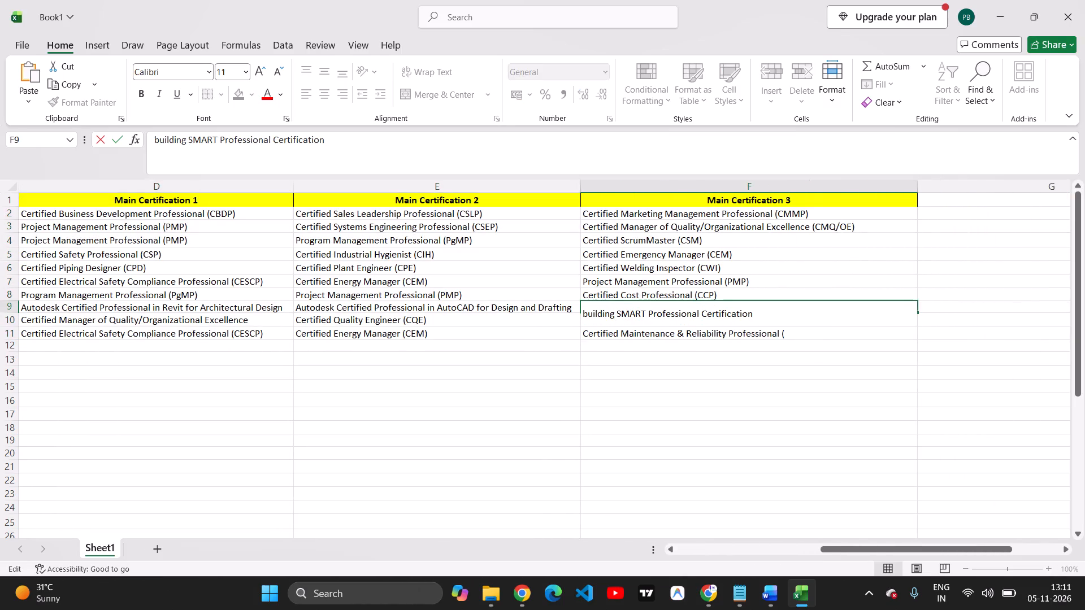
{"action": "key", "text": "BackSpace"}
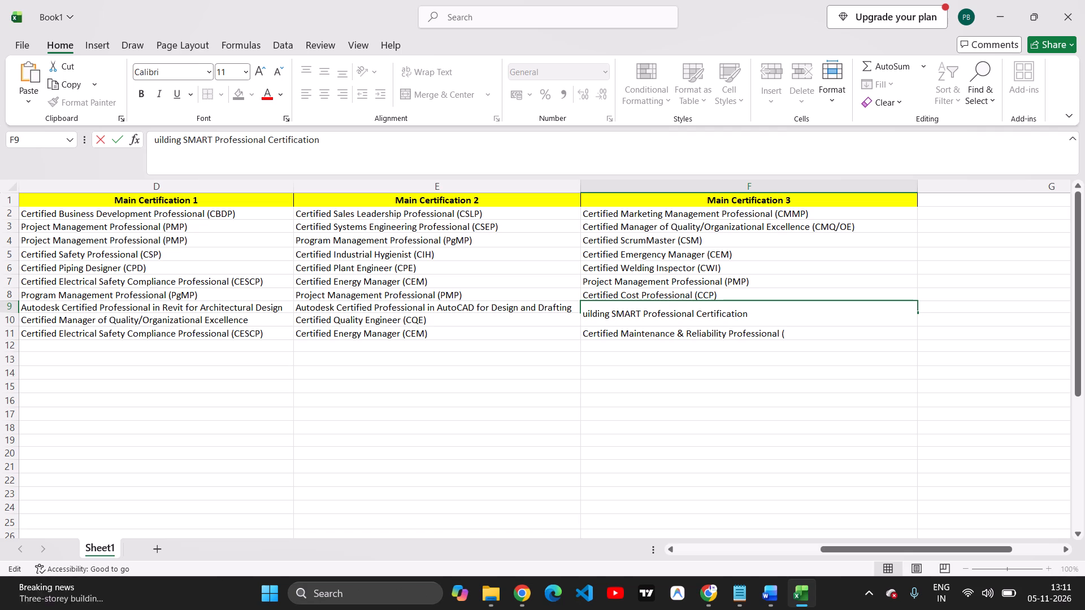
{"action": "key", "text": "ctrl+b"}
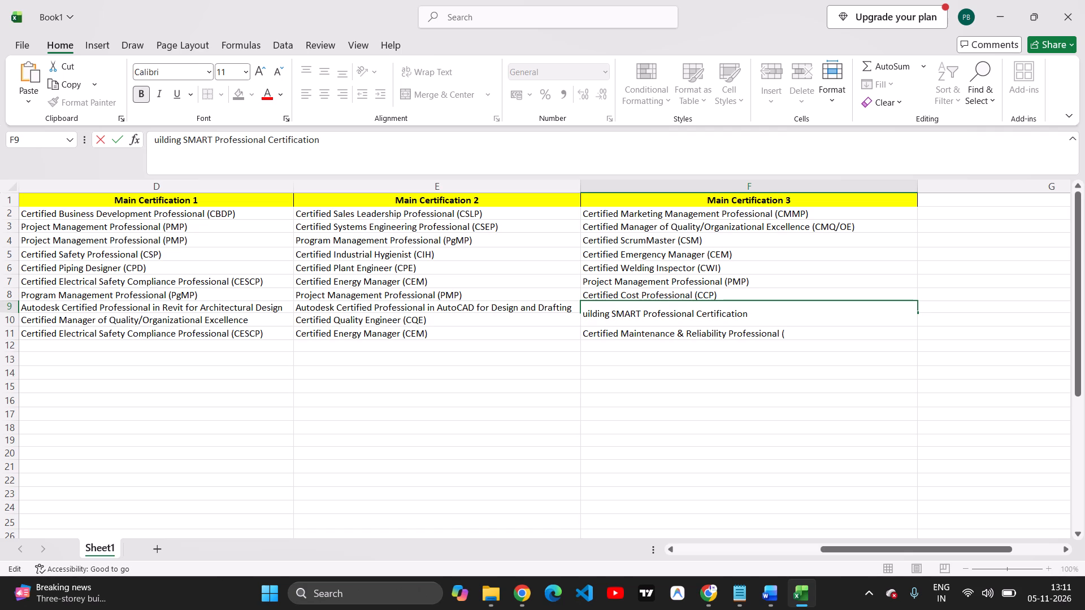
{"action": "key", "text": "shift+b"}
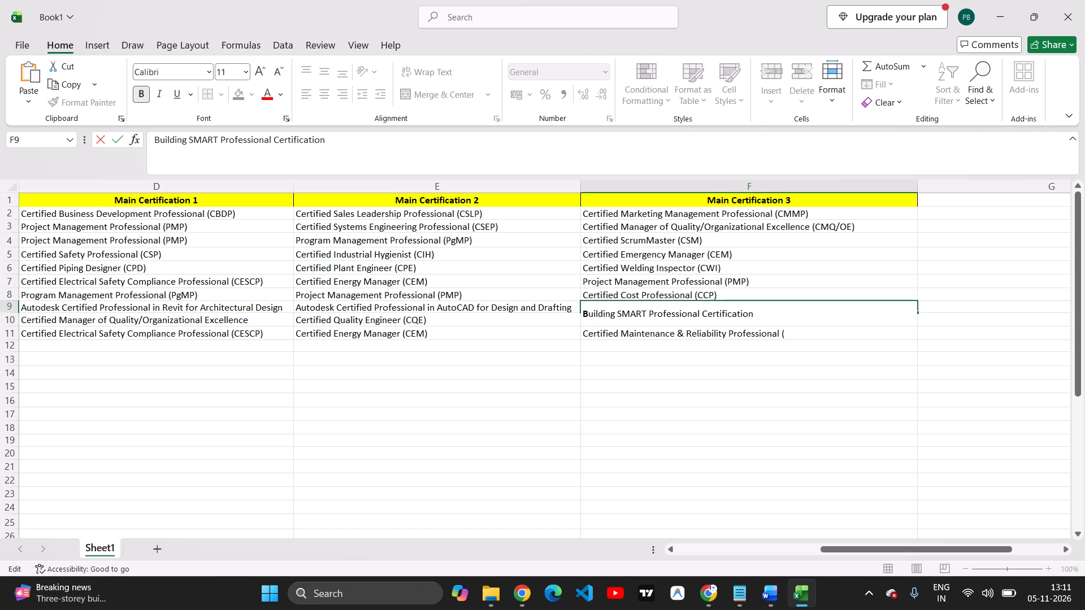
{"action": "key", "text": "BackSpace"}
{"action": "left_click", "coordinate": [620, 355]}
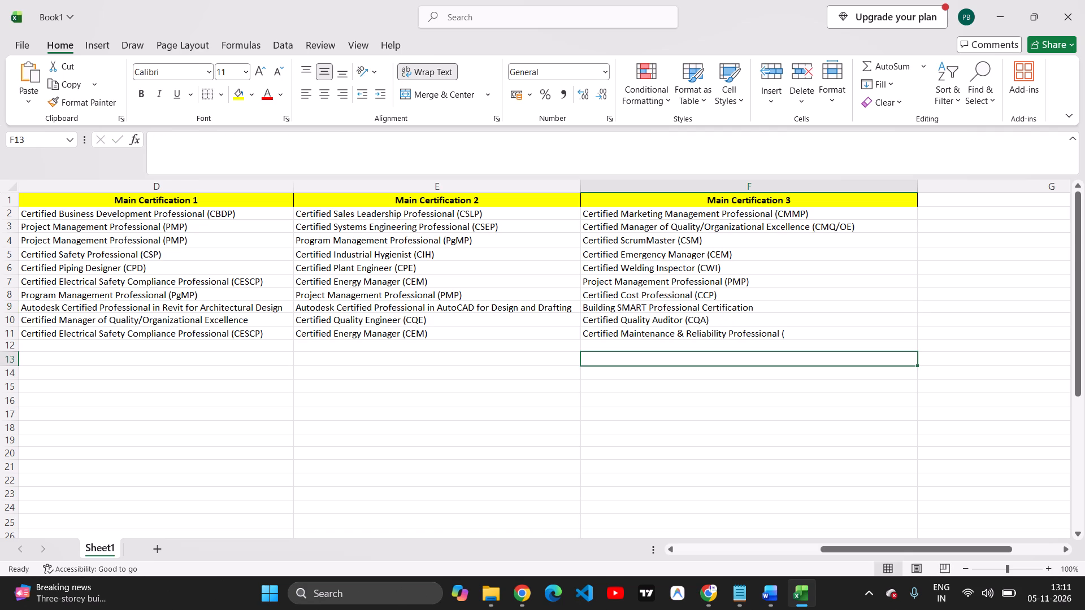
Complete the truncated certification in cell F11 as "Certified Maintenance & Reliability Professional (CMRP)".
{"action": "triple_click", "coordinate": [802, 332]}
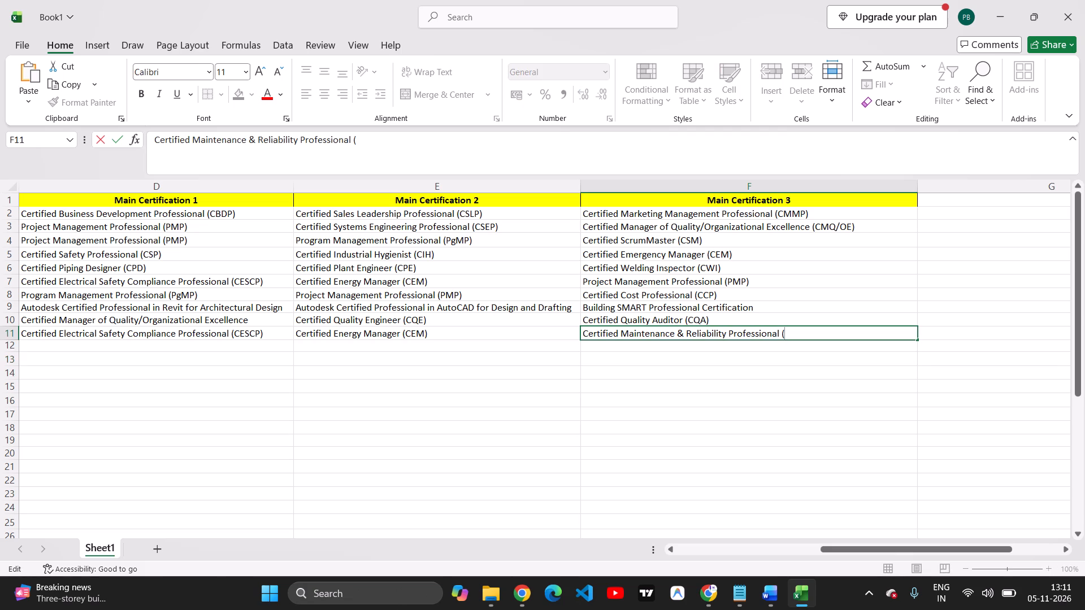
{"action": "key", "text": "shift+m"}
{"action": "key", "text": "shift+r"}
{"action": "key", "text": "BackSpace"}
{"action": "key", "text": "BackSpace"}
{"action": "type", "text": "CMRO"}
{"action": "key", "text": "BackSpace"}
{"action": "type", "text": "P)"}
{"action": "left_click", "coordinate": [650, 313]}
Review the Main Certification 3 entries in rows 2 to 9.
{"action": "left_click", "coordinate": [644, 303]}
{"action": "left_click", "coordinate": [637, 276]}
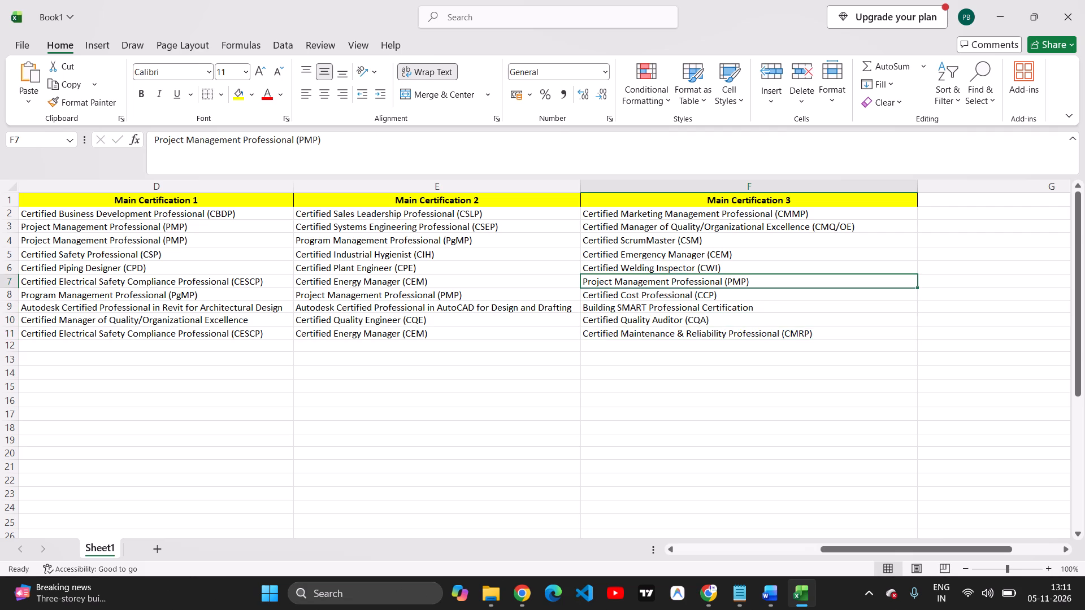
{"action": "left_click", "coordinate": [641, 264]}
{"action": "left_click", "coordinate": [641, 254]}
{"action": "left_click", "coordinate": [643, 245]}
{"action": "left_click", "coordinate": [652, 245]}
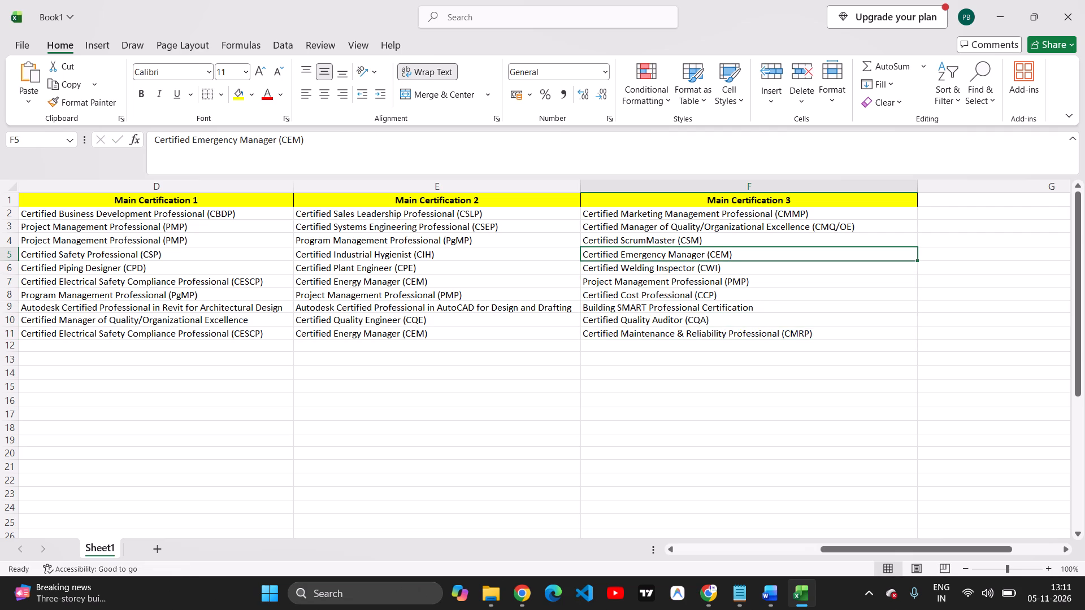
{"action": "left_click", "coordinate": [650, 234]}
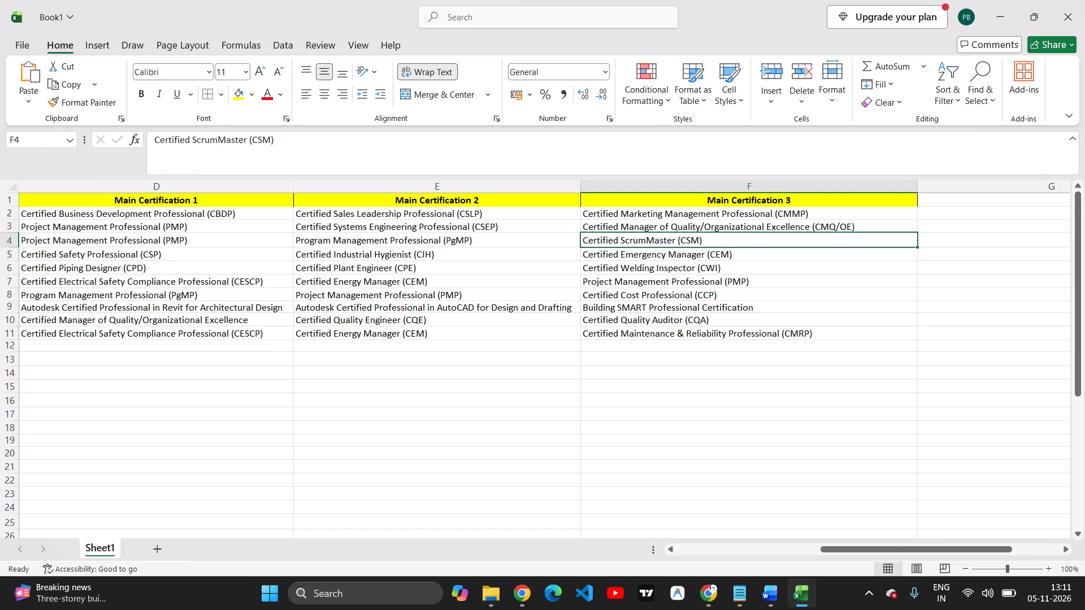
{"action": "left_click", "coordinate": [653, 219]}
Apply all borders to candidate rows A2:F11 in Book1, and apply them again to the Main Certification 1 entries in D2:D11.
{"action": "left_click_drag", "start_coordinate": [842, 335], "coordinate": [768, 327]}
{"action": "scroll", "coordinate": [789, 330], "scroll_direction": "right", "scroll_amount": 1}
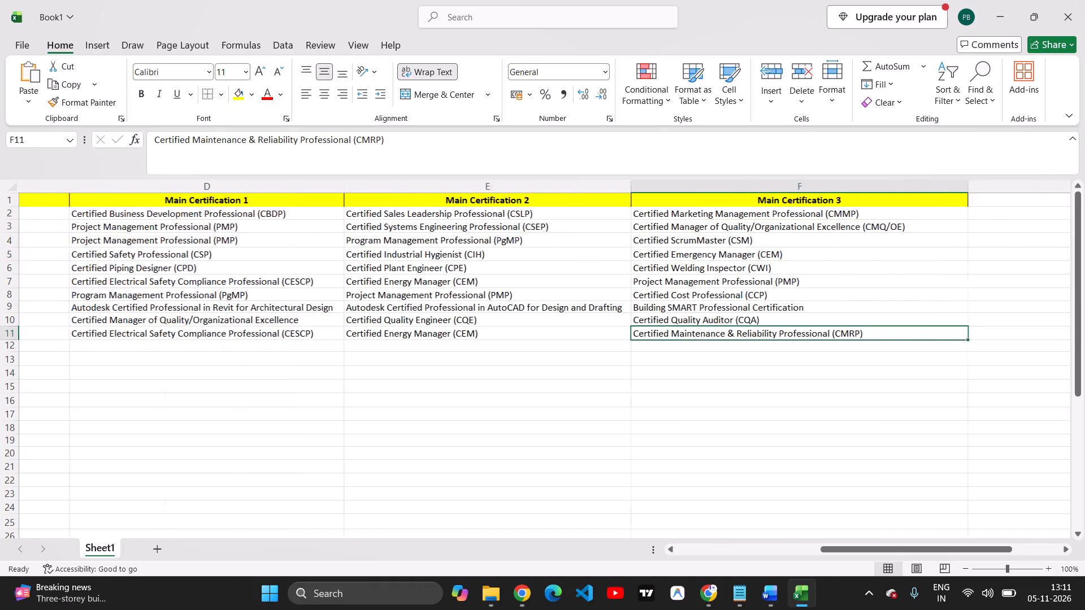
{"action": "scroll", "coordinate": [768, 327], "scroll_direction": "right", "scroll_amount": 1}
{"action": "left_click_drag", "start_coordinate": [768, 327], "coordinate": [89, 219]}
{"action": "scroll", "coordinate": [484, 273], "scroll_direction": "right", "scroll_amount": 2}
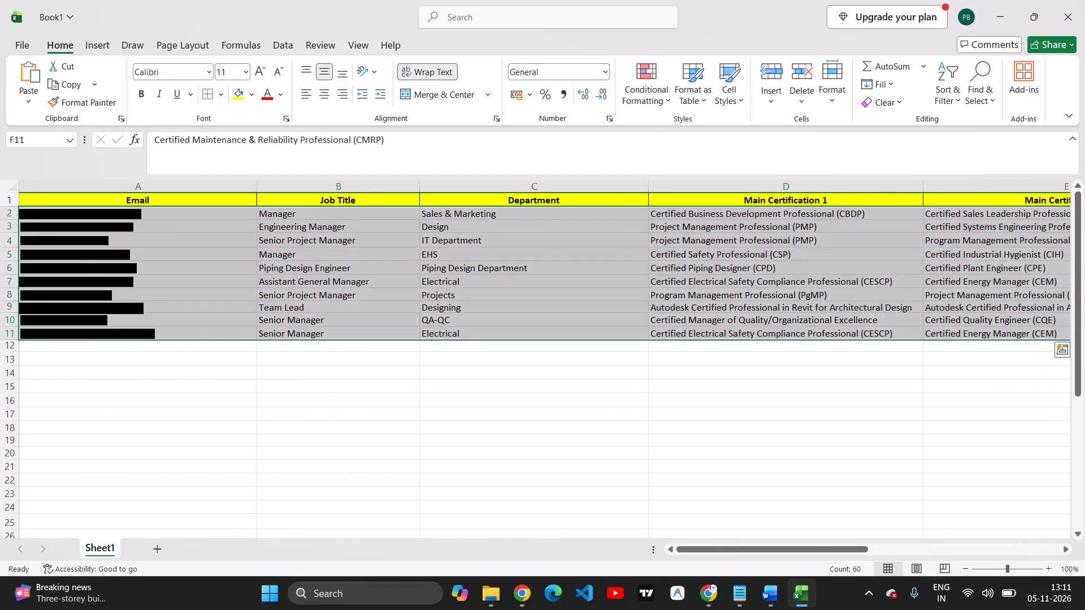
{"action": "left_click", "coordinate": [224, 95]}
{"action": "left_click", "coordinate": [240, 236]}
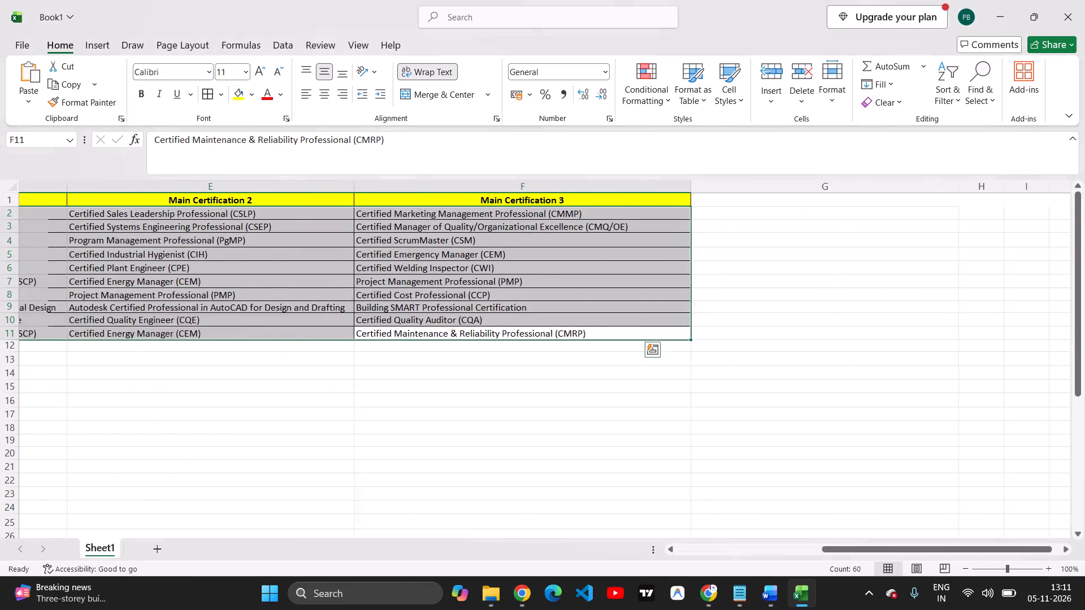
{"action": "scroll", "coordinate": [494, 362], "scroll_direction": "right", "scroll_amount": 2}
{"action": "left_click", "coordinate": [463, 350]}
{"action": "left_click", "coordinate": [657, 323]}
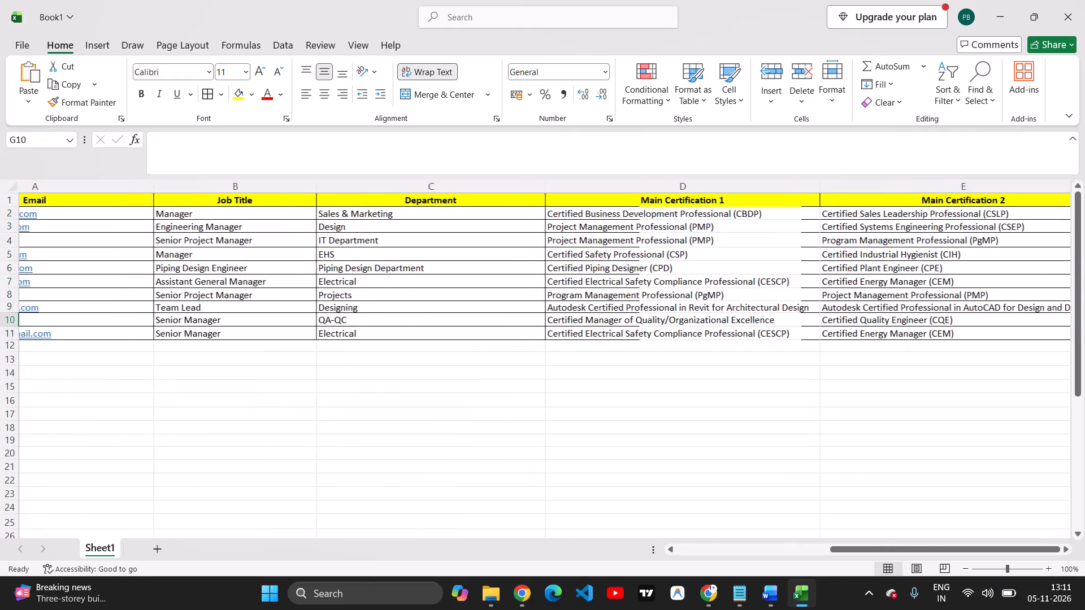
{"action": "left_click_drag", "start_coordinate": [689, 334], "coordinate": [727, 208]}
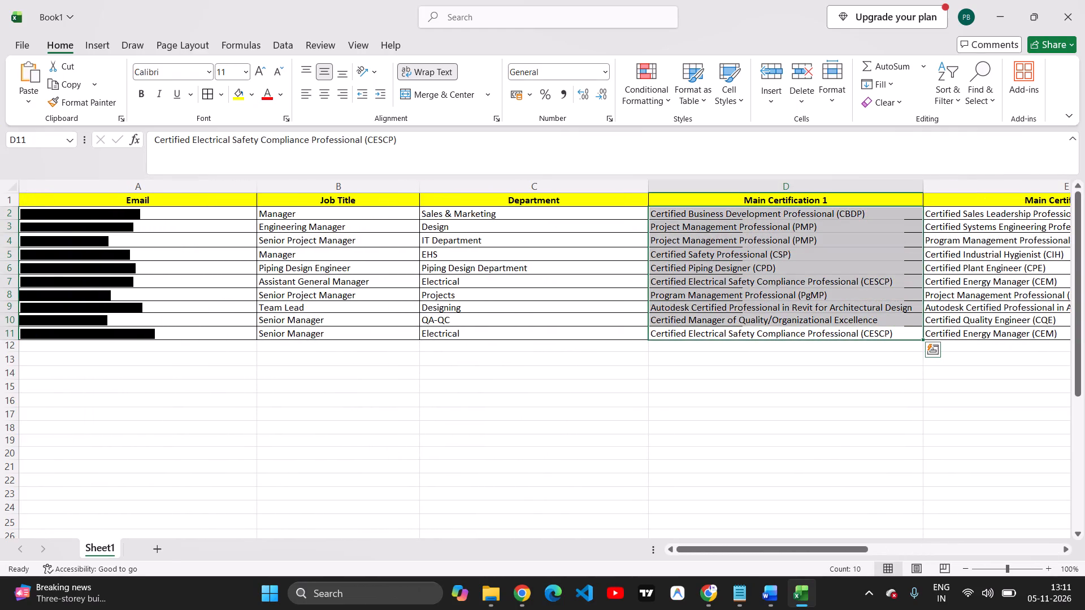
{"action": "left_click", "coordinate": [205, 97]}
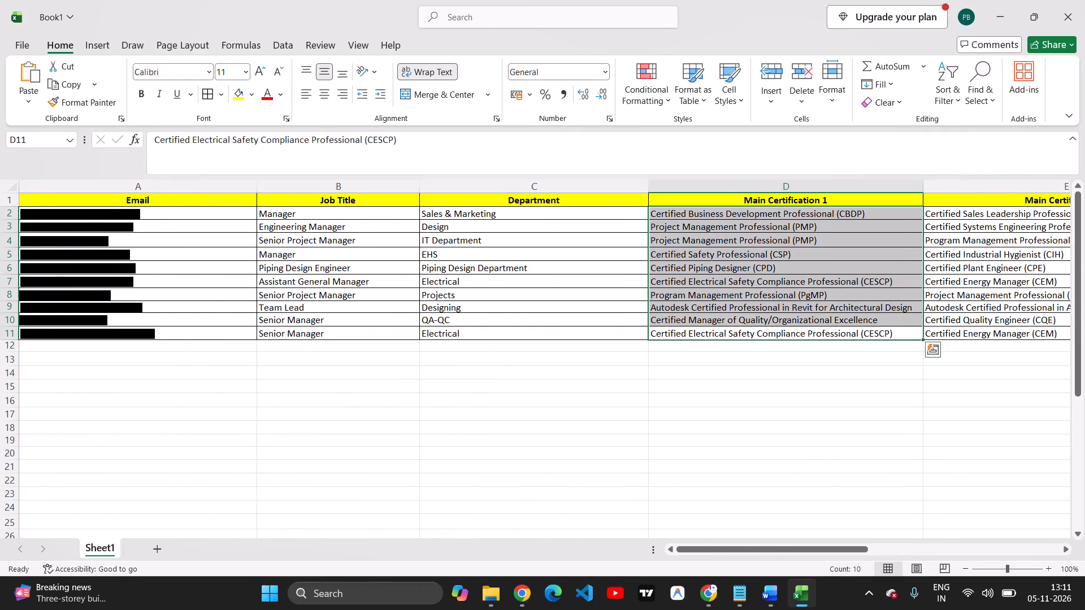
{"action": "key", "text": "ctrl+s"}
{"action": "scroll", "coordinate": [671, 396], "scroll_direction": "left", "scroll_amount": 2}
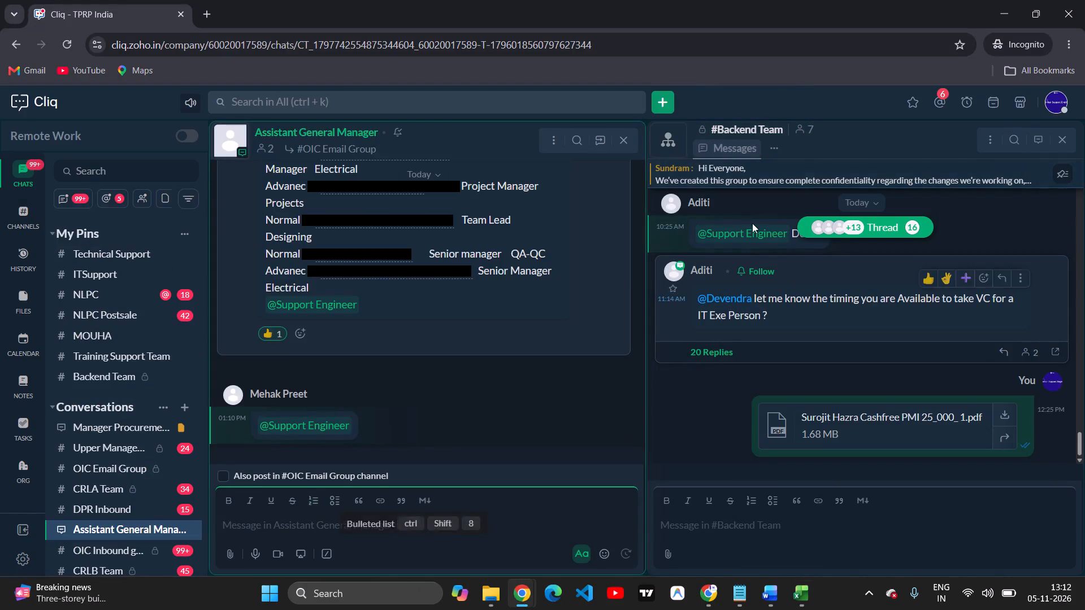
{"action": "left_click", "coordinate": [1070, 140]}
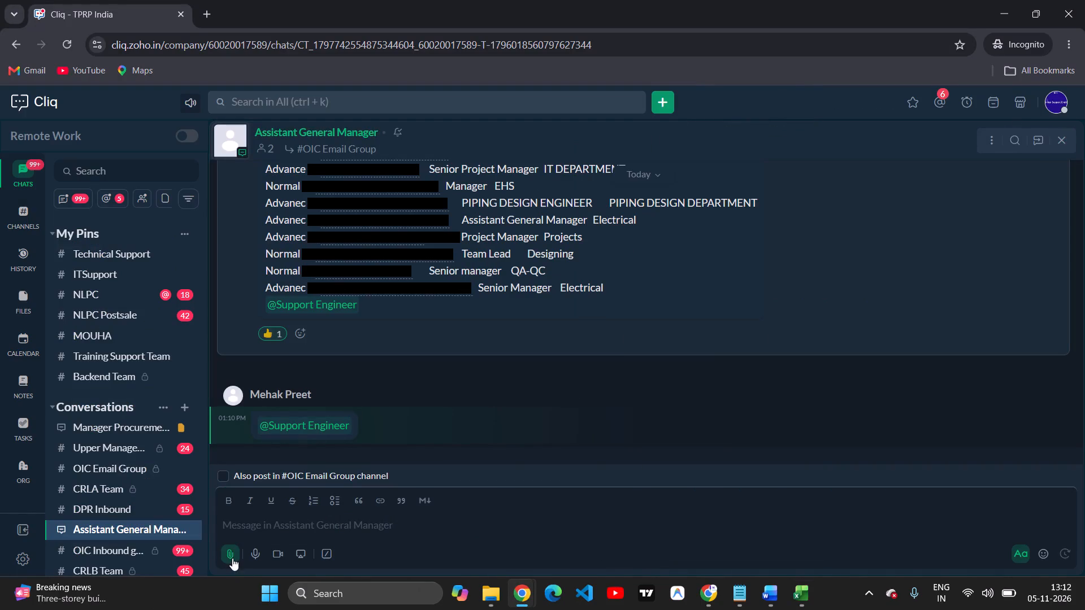
Share Book1.xlsx from the hirion folder in the Assistant General Manager thread.
{"action": "left_click", "coordinate": [232, 557]}
{"action": "left_click", "coordinate": [281, 511]}
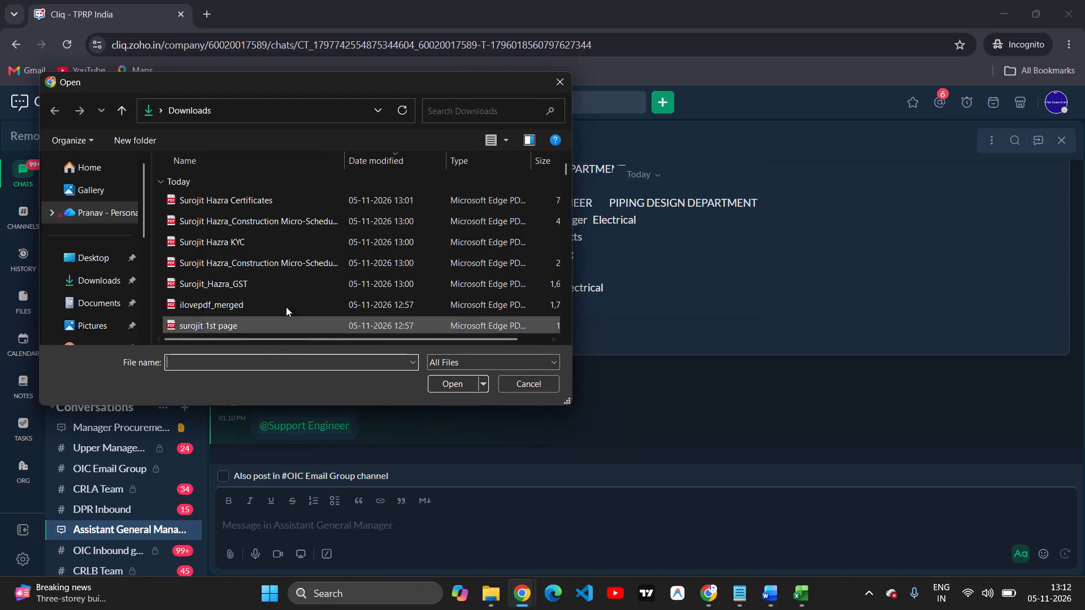
{"action": "scroll", "coordinate": [120, 305], "scroll_direction": "down", "scroll_amount": 1}
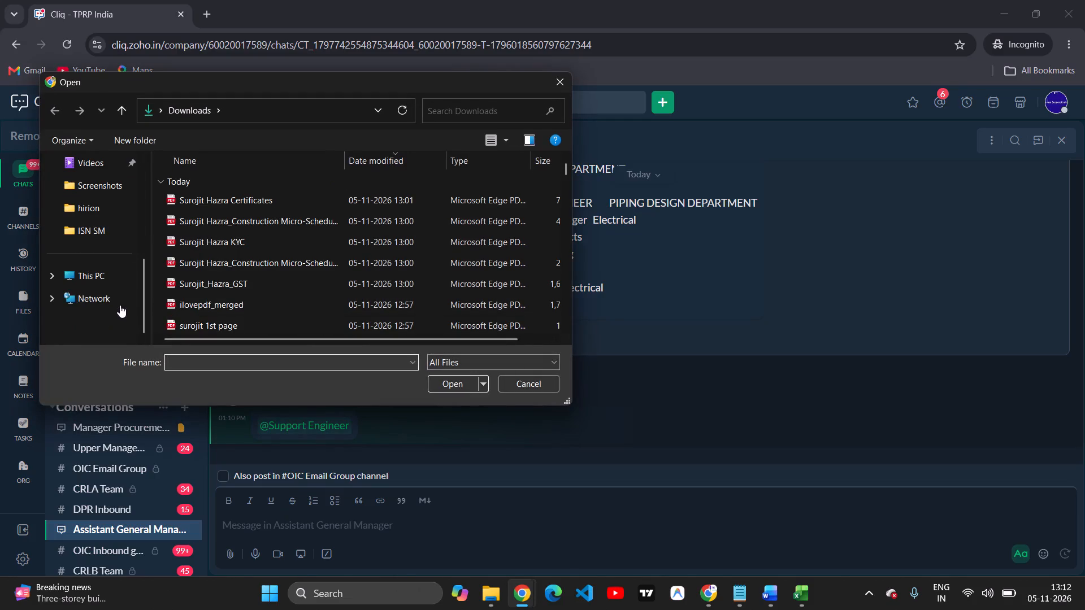
{"action": "left_click", "coordinate": [105, 211]}
{"action": "left_click", "coordinate": [329, 272]}
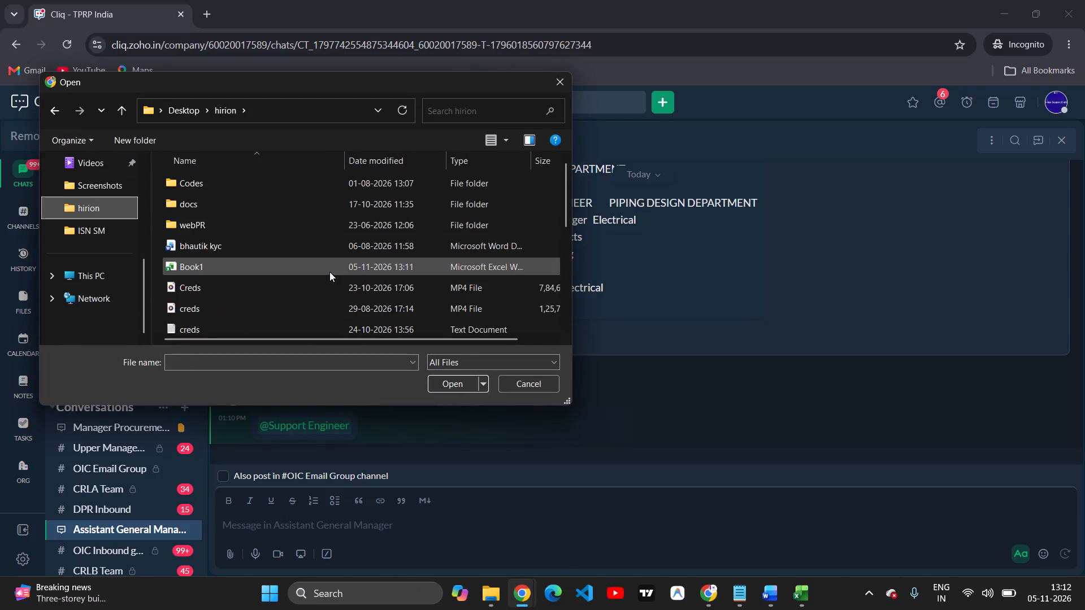
{"action": "left_click", "coordinate": [452, 380]}
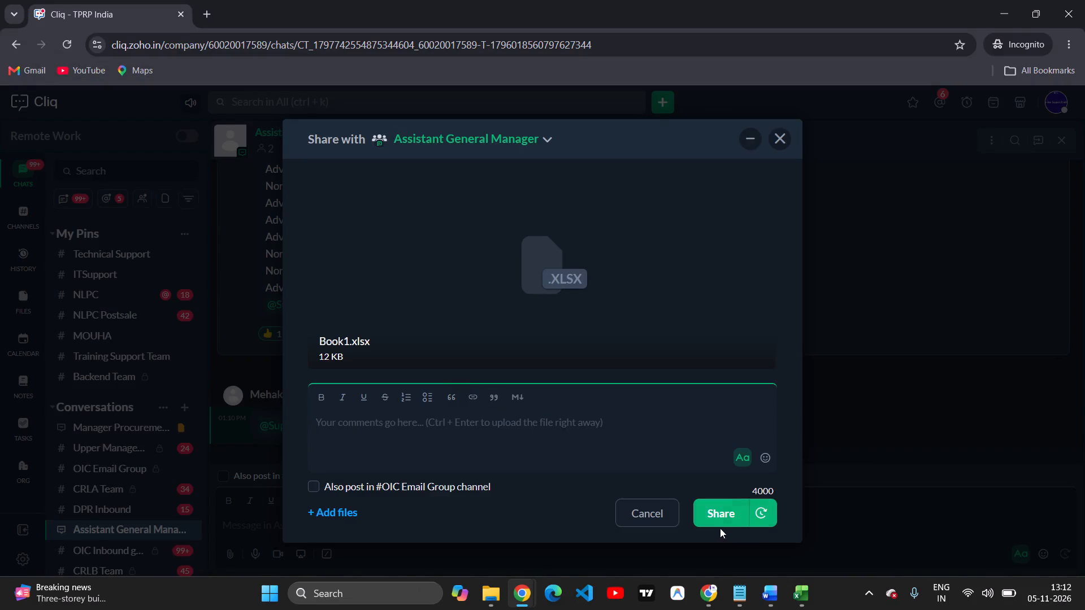
{"action": "left_click", "coordinate": [719, 525]}
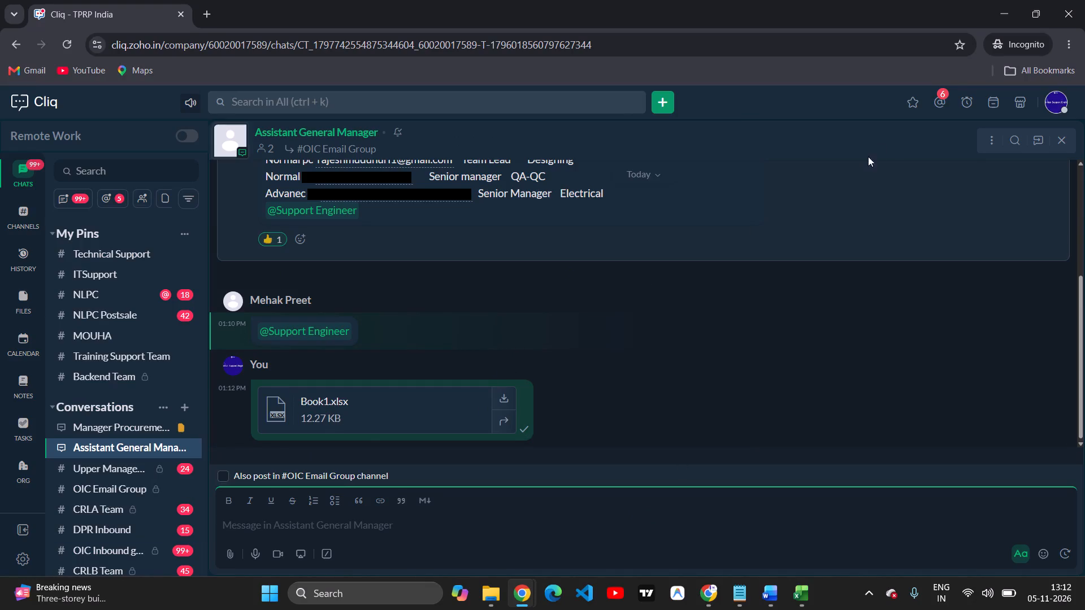
From the mentions list, open the replies to the 11:54 AM PC candidate list in #OIC Email Group.
{"action": "left_click", "coordinate": [932, 107]}
{"action": "scroll", "coordinate": [582, 367], "scroll_direction": "down", "scroll_amount": 6}
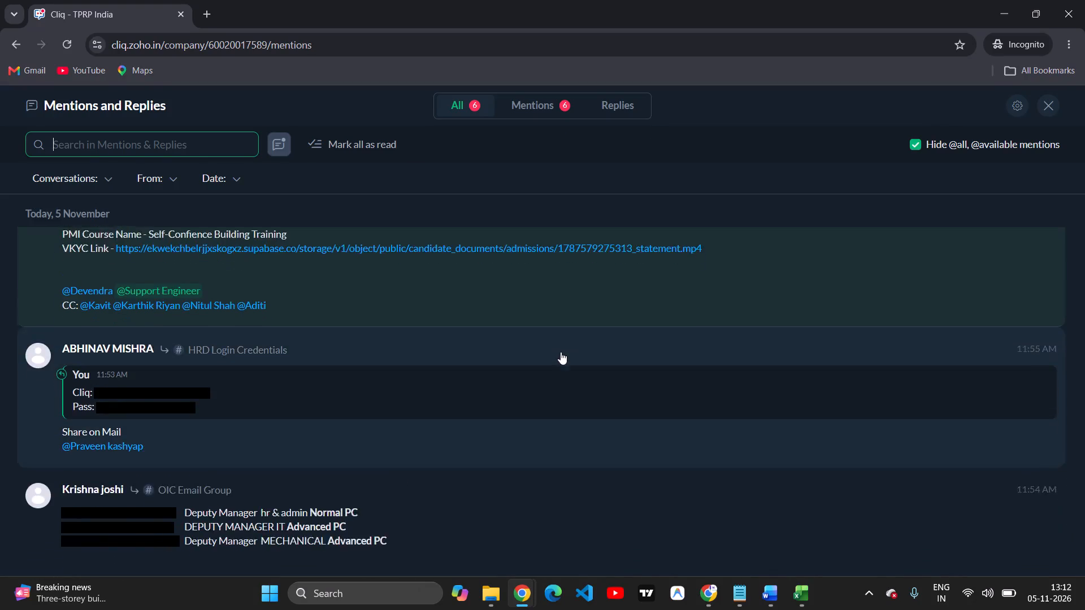
{"action": "scroll", "coordinate": [557, 348], "scroll_direction": "down", "scroll_amount": 1}
{"action": "left_click", "coordinate": [493, 380]}
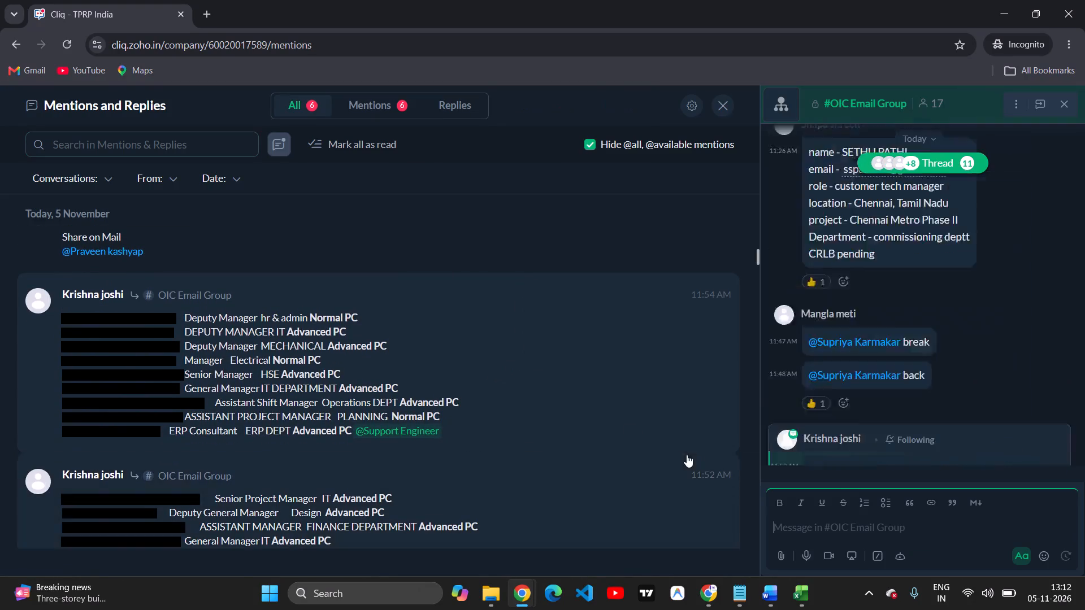
{"action": "scroll", "coordinate": [912, 350], "scroll_direction": "down", "scroll_amount": 2}
{"action": "left_click", "coordinate": [820, 345]}
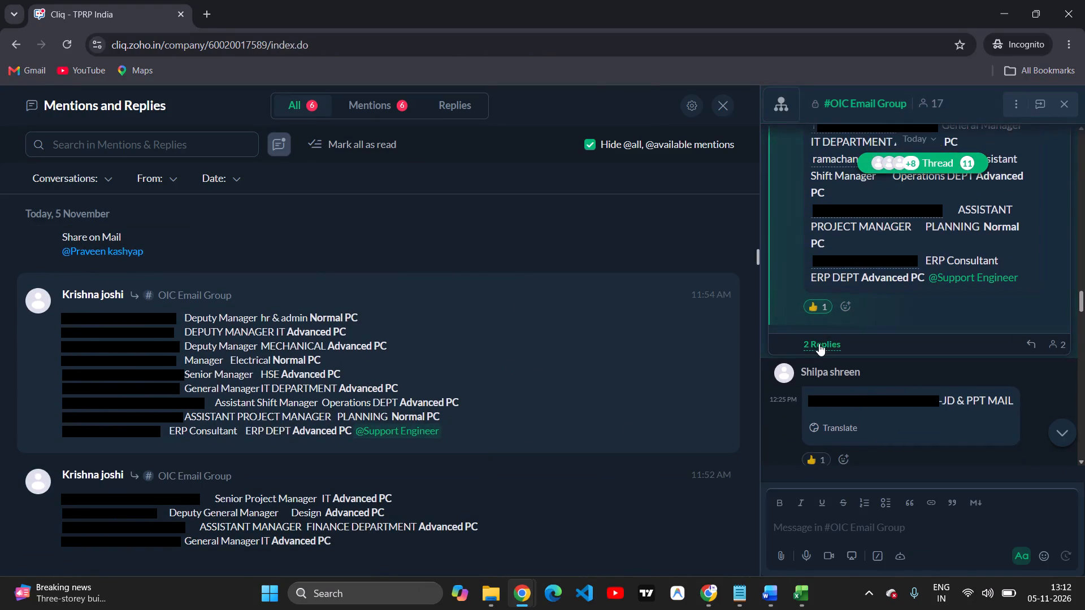
Copy "Verify all the pcs before sharing and if any changes required let us know" from the PC thread and send it in the Assistant General Manager thread.
{"action": "left_click_drag", "start_coordinate": [579, 408], "coordinate": [455, 409]}
{"action": "left_click_drag", "start_coordinate": [305, 432], "coordinate": [274, 409]}
{"action": "key", "text": "ctrl+c"}
{"action": "left_click", "coordinate": [789, 528]}
{"action": "key", "text": "ctrl+v"}
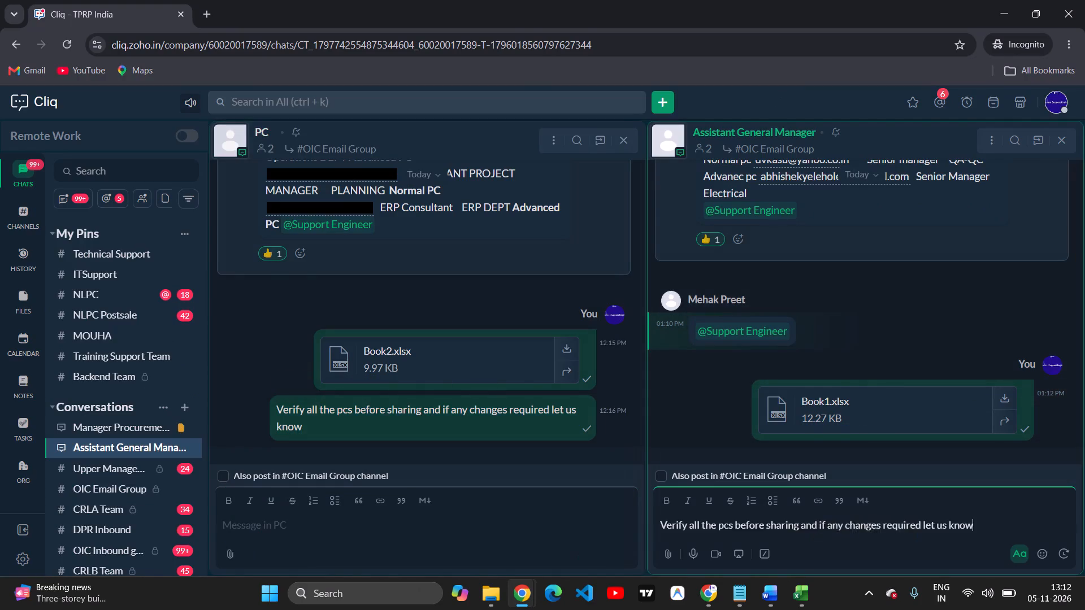
{"action": "key", "text": "Return"}
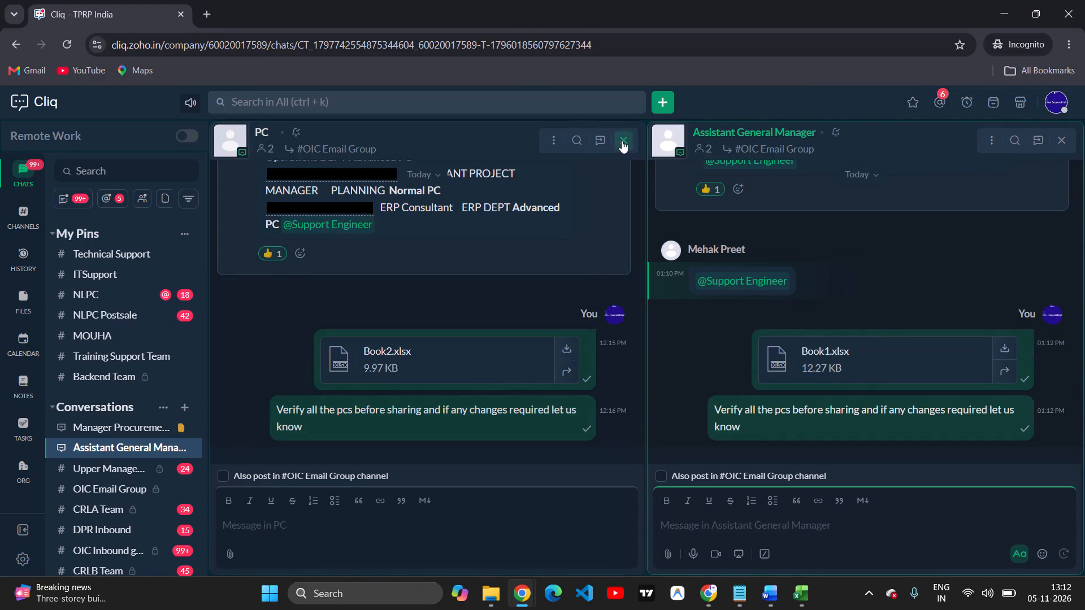
Open the 12:57 PM mention whose candidate list starts with Assistant General Manager Store, and react to it with a thumbs-up.
{"action": "left_click", "coordinate": [1066, 140]}
{"action": "left_click", "coordinate": [938, 110]}
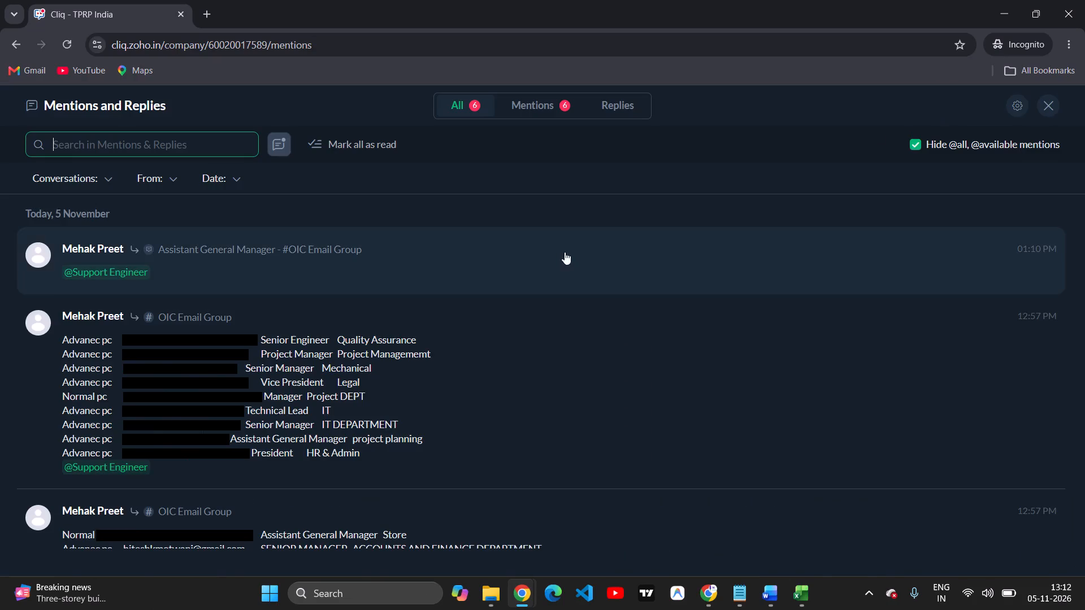
{"action": "scroll", "coordinate": [501, 382], "scroll_direction": "down", "scroll_amount": 2}
{"action": "left_click", "coordinate": [466, 409]}
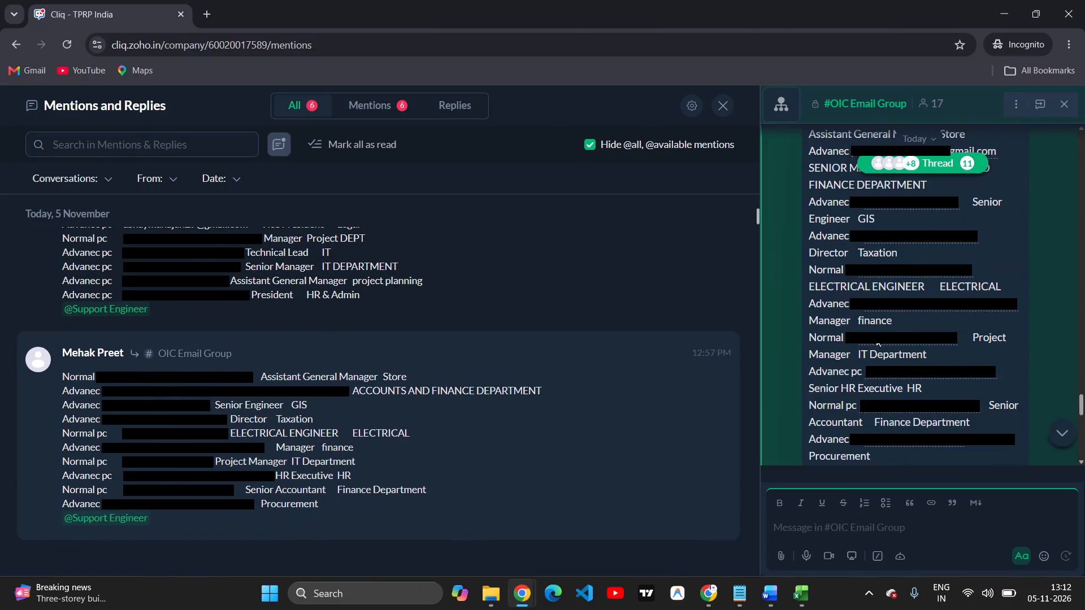
{"action": "scroll", "coordinate": [882, 333], "scroll_direction": "up", "scroll_amount": 1}
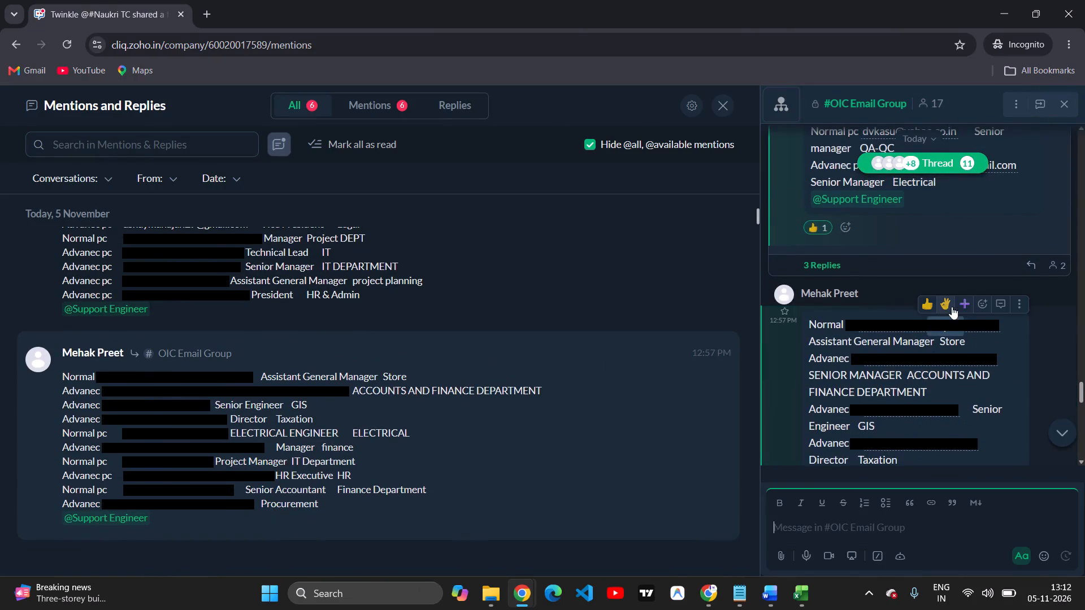
{"action": "left_click", "coordinate": [931, 301]}
{"action": "scroll", "coordinate": [934, 316], "scroll_direction": "down", "scroll_amount": 3}
{"action": "left_click_drag", "start_coordinate": [888, 350], "coordinate": [860, 325]}
{"action": "scroll", "coordinate": [861, 327], "scroll_direction": "up", "scroll_amount": 1}
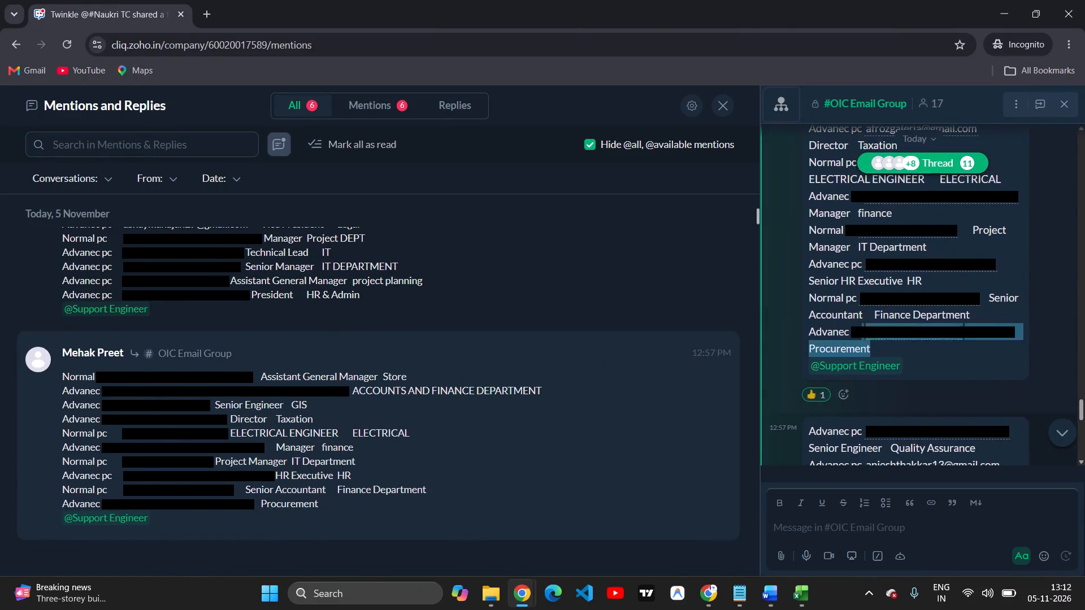